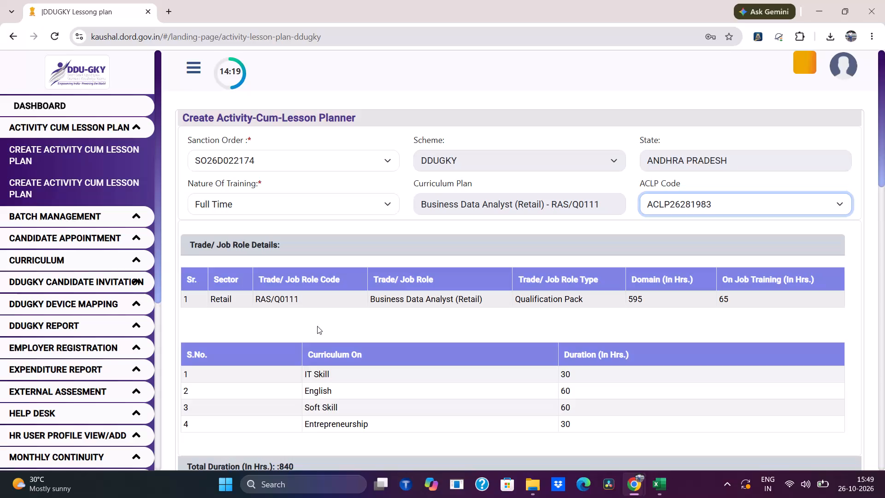
Begin a day-wise session entry with training day 2, training type Theory and period 1.
scroll(254, 277, "down", 7)
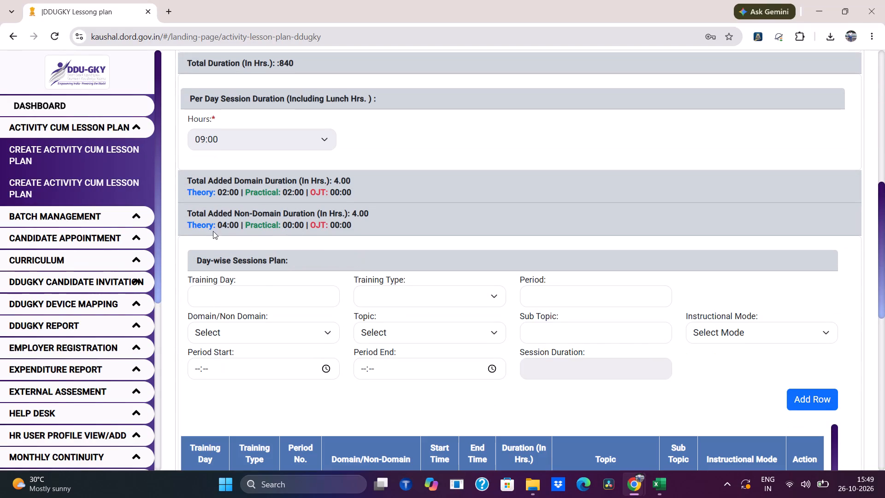
left_click(235, 297)
key("2")
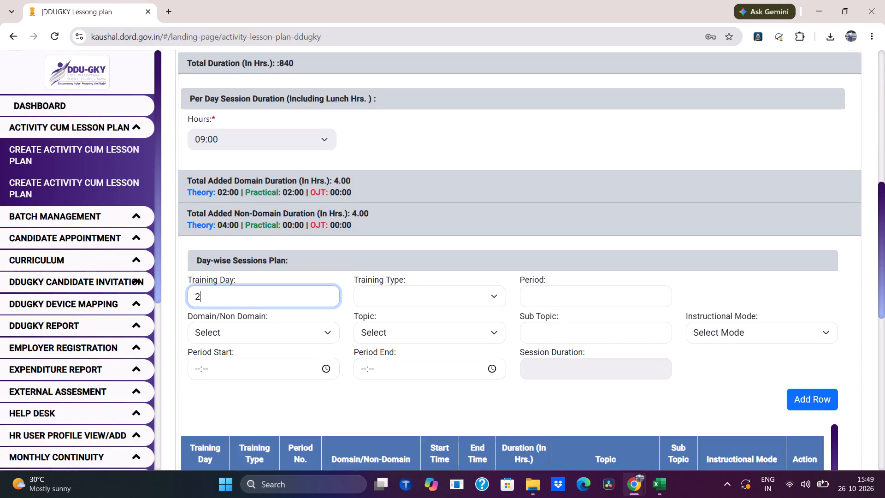
left_click(444, 289)
left_click(413, 327)
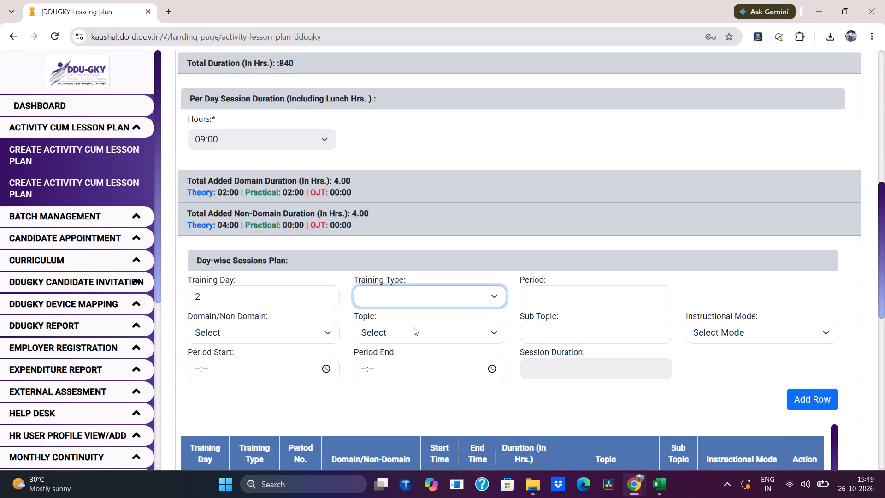
scroll(503, 286, "down", 2)
left_click(581, 190)
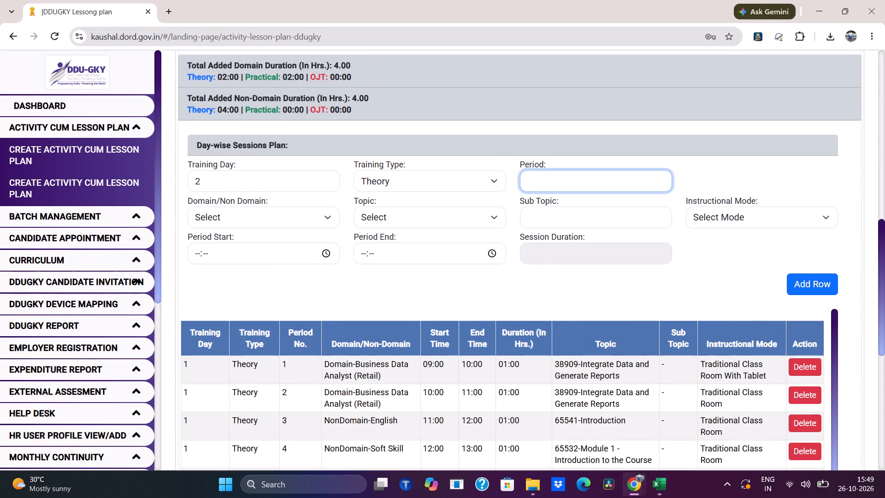
key("1")
Set the session's domain to Business Data Analyst (Retail) and its topic to Integrate Data and Generate Reports, and reopen the topic choices.
left_click(240, 224)
left_click(237, 249)
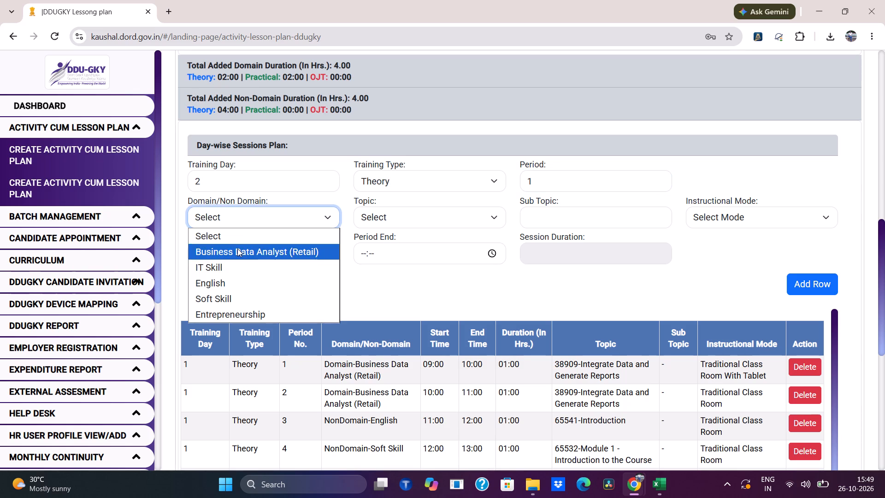
left_click(375, 220)
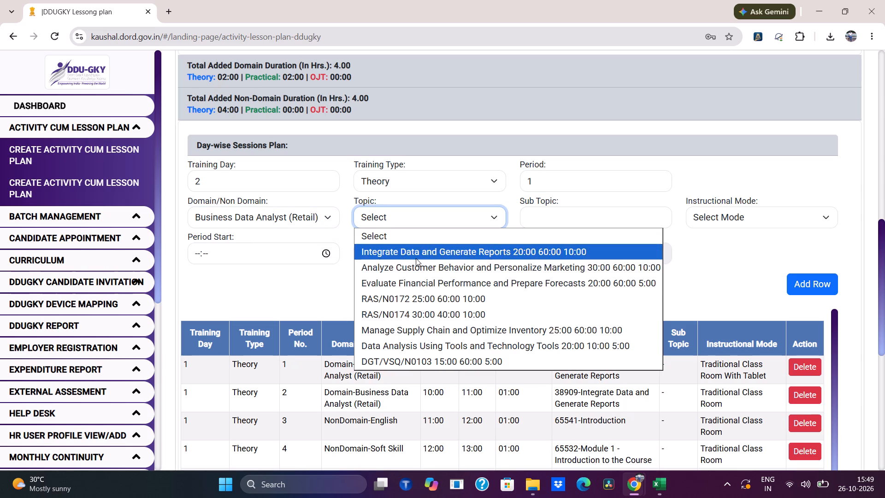
left_click(416, 258)
left_click(463, 215)
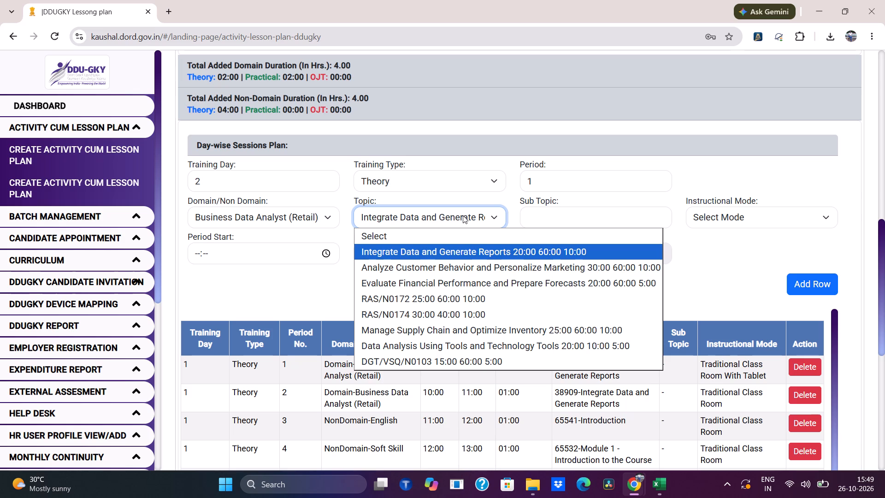
Switch to the RETAIL BUSSINES DATA ANALYST ACLP workbook in Excel and examine the session types, times and durations of the first training days.
left_click(659, 484)
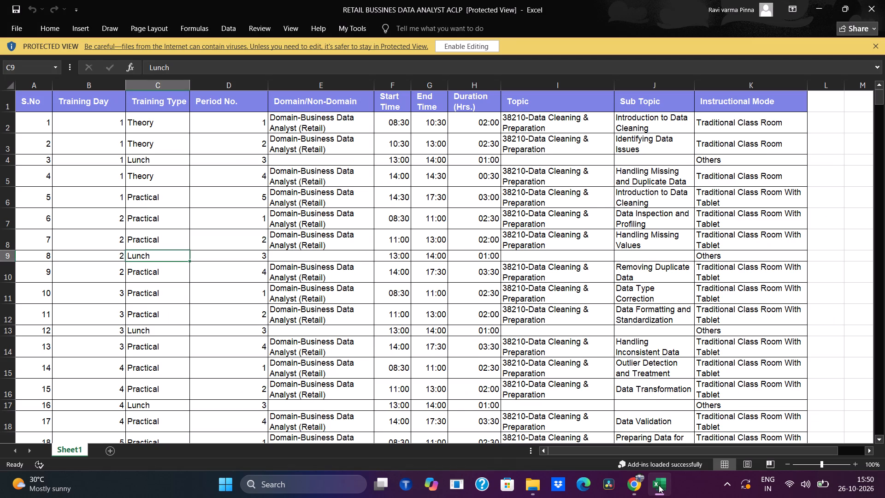
scroll(513, 213, "down", 6)
scroll(513, 213, "up", 2)
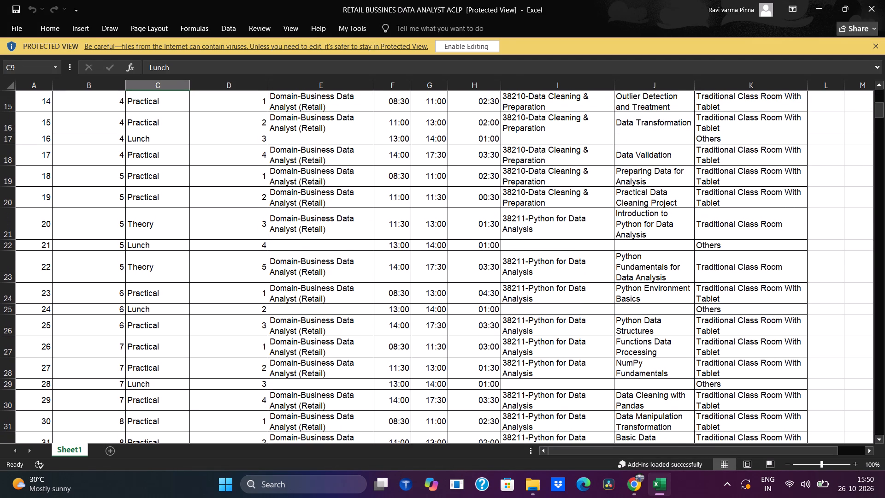
scroll(513, 213, "up", 9)
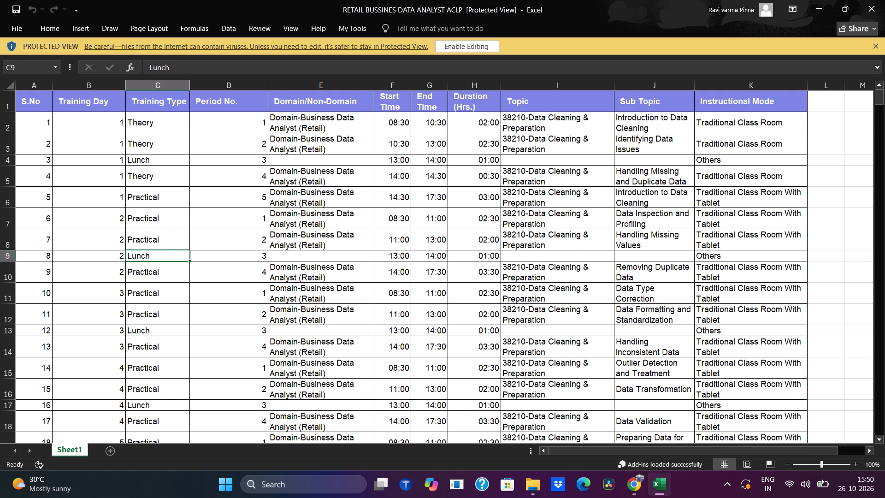
scroll(479, 204, "down", 5)
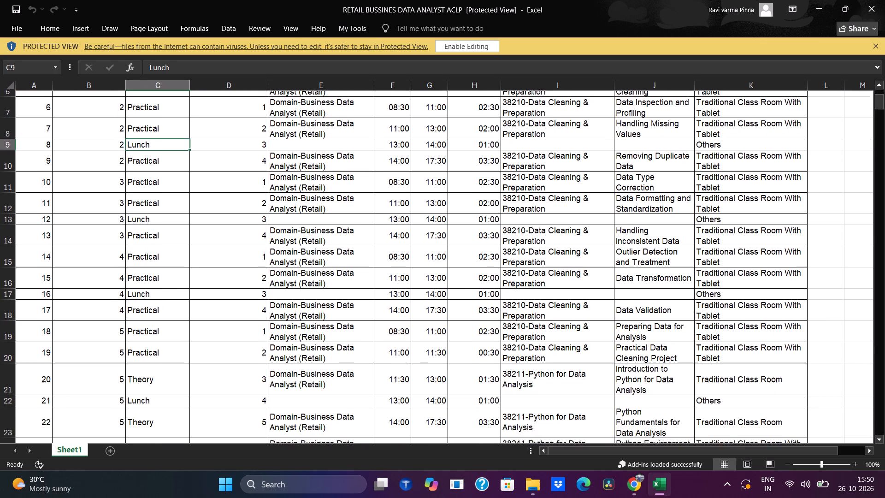
scroll(479, 204, "down", 1)
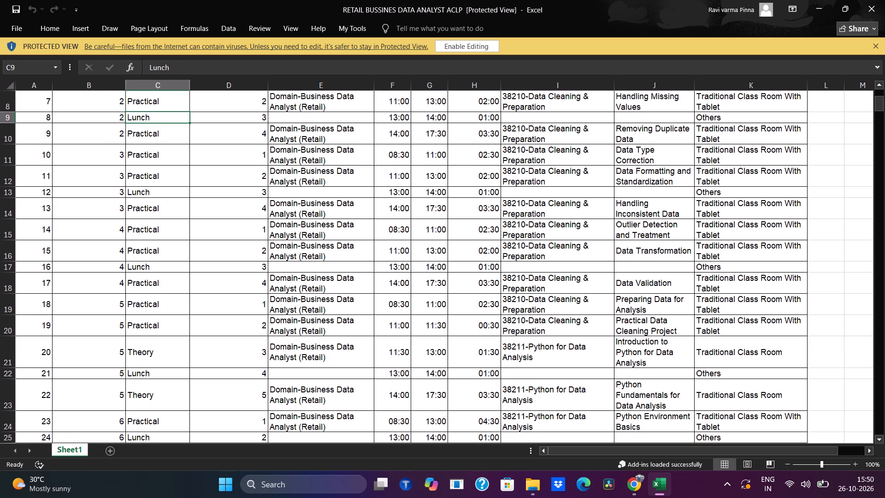
left_click(479, 204)
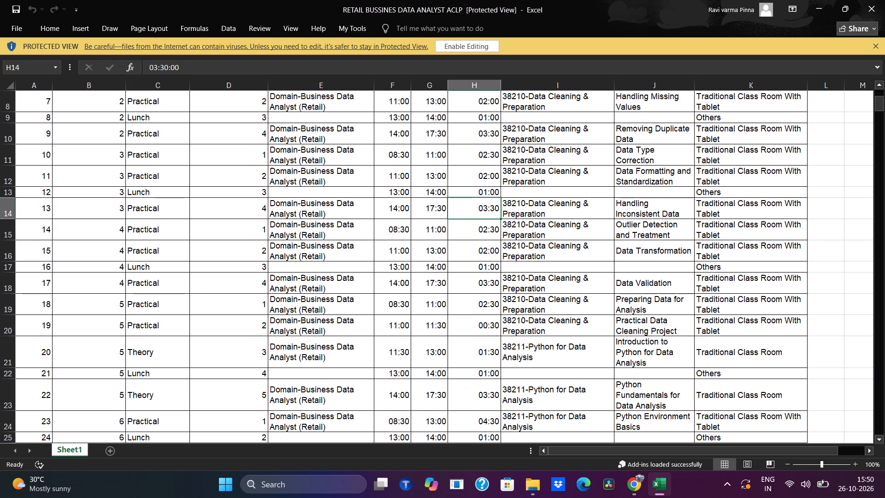
scroll(479, 204, "up", 5)
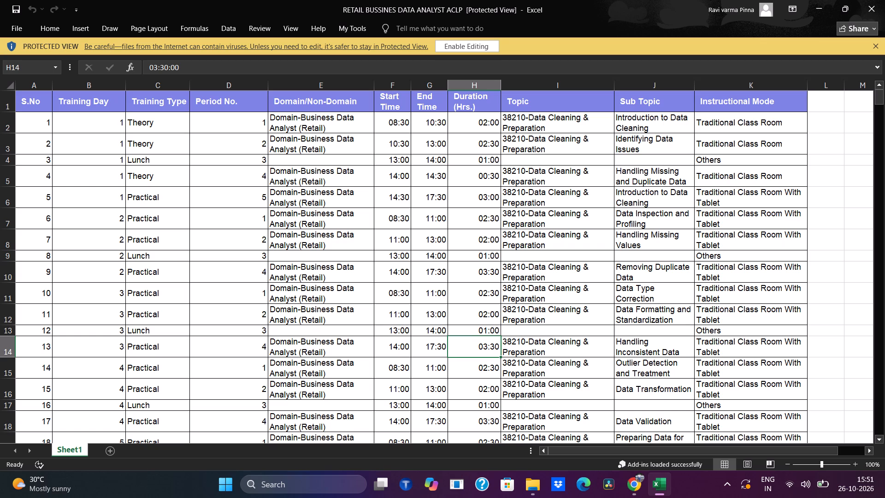
Skim the reference lesson plan from the first training days past day 30 and return to its beginning.
scroll(479, 204, "down", 3)
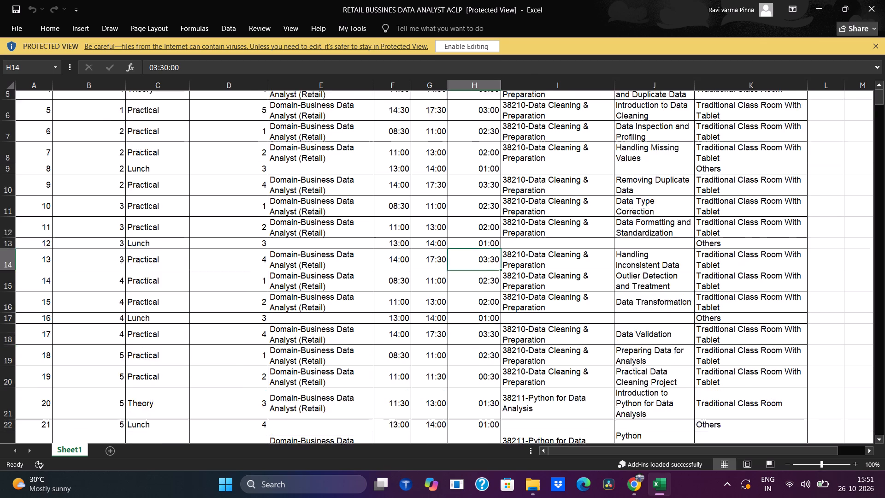
scroll(479, 204, "down", 10)
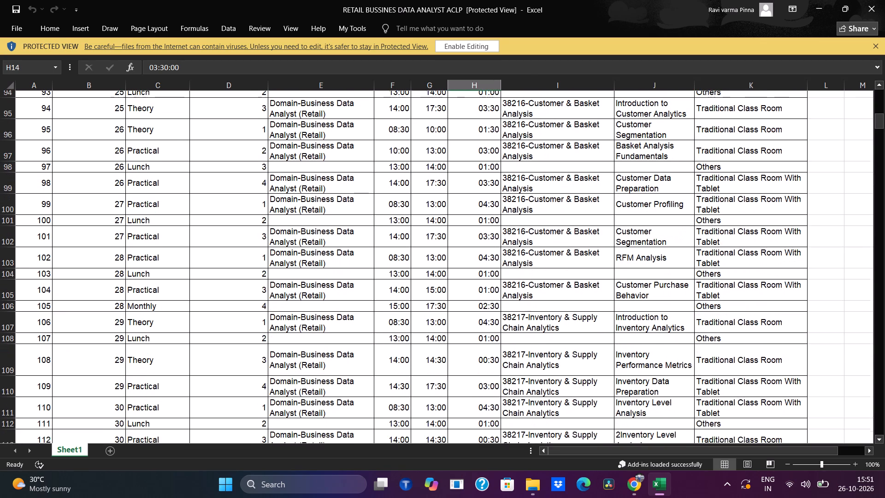
scroll(479, 204, "down", 1)
scroll(479, 204, "up", 15)
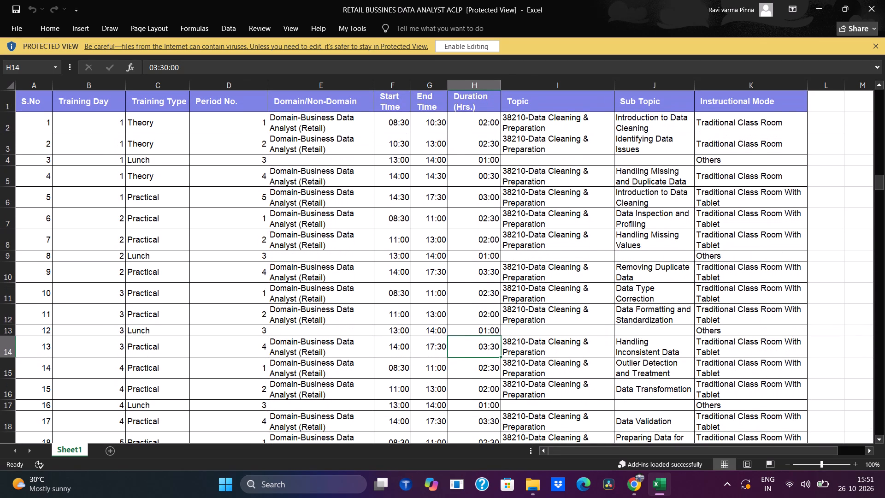
Examine the session durations and topics for training days 3 to 10, including the day 7 Functions Data Processing session.
scroll(479, 204, "down", 5)
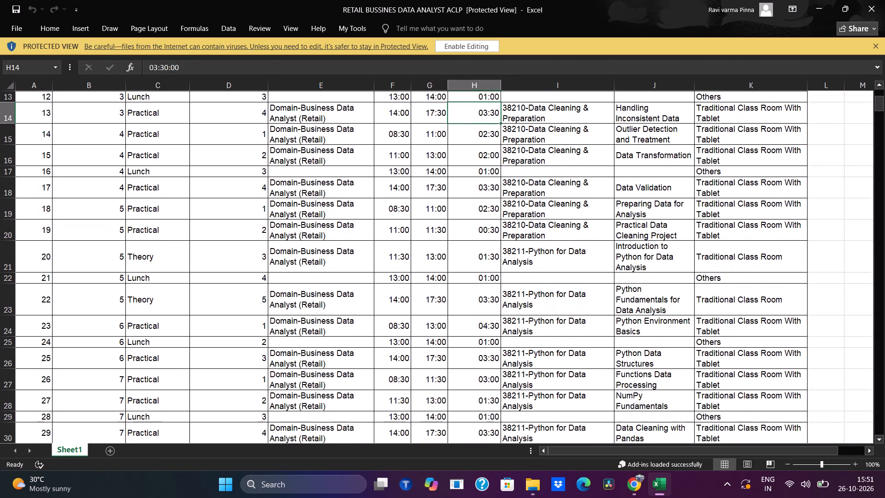
scroll(479, 204, "down", 5)
scroll(479, 204, "up", 3)
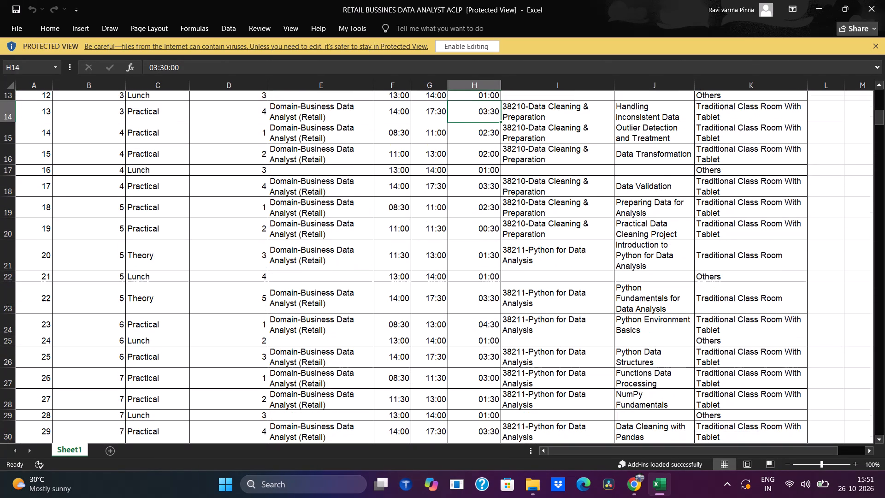
scroll(479, 204, "down", 3)
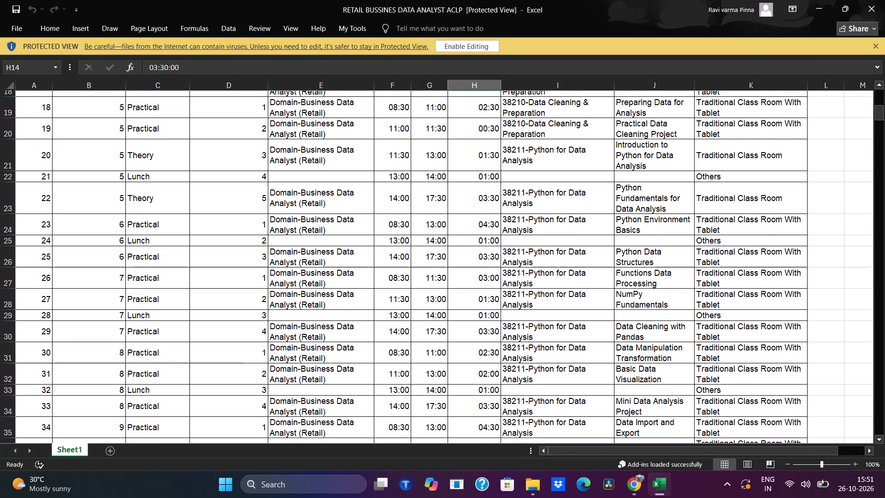
scroll(479, 204, "down", 1)
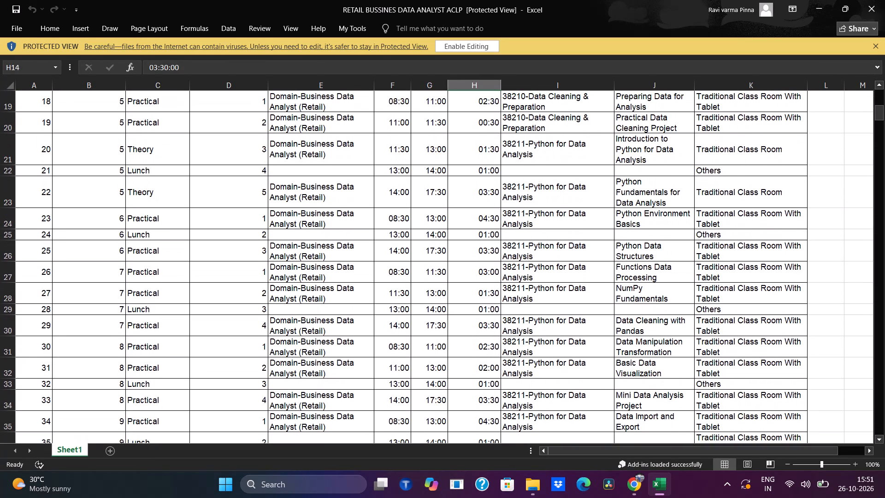
scroll(479, 204, "down", 3)
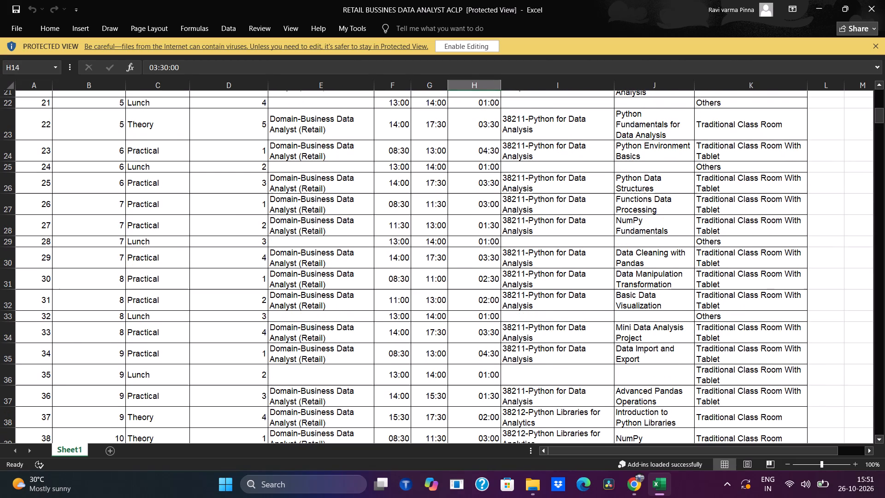
left_click(479, 204)
scroll(479, 204, "up", 2)
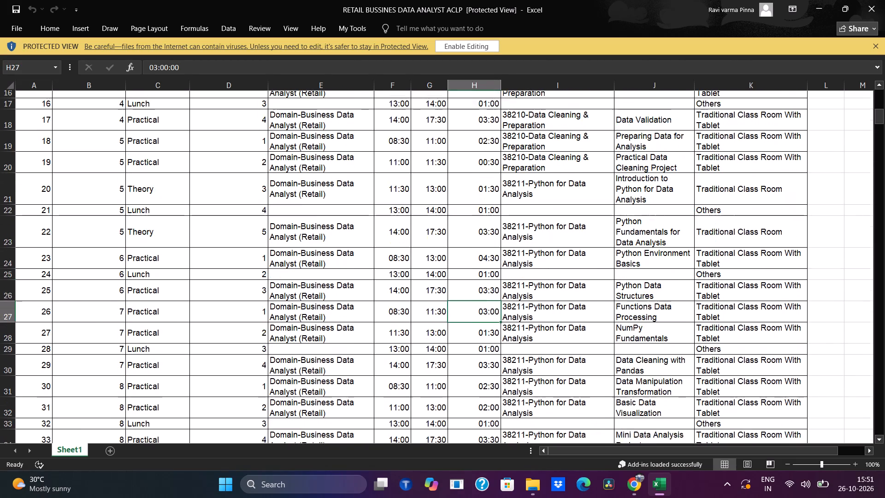
scroll(479, 204, "up", 5)
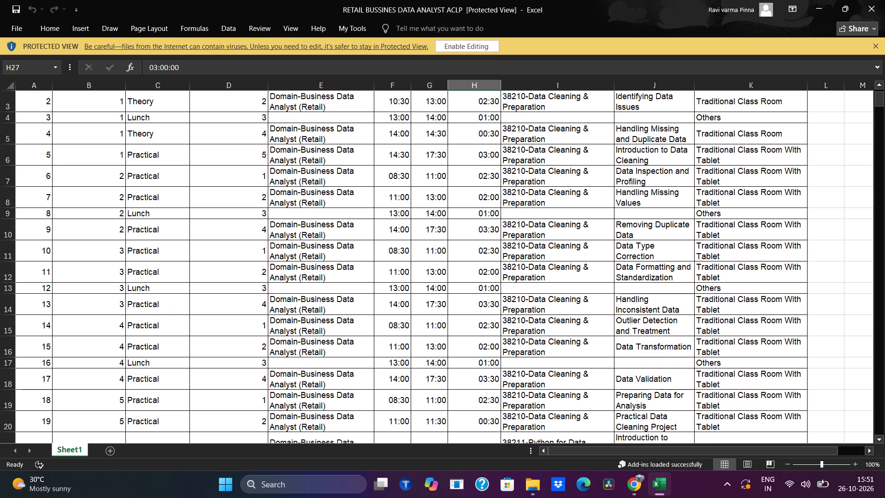
Go through the Training Day column row by row from the first day 2 session to the last day 4 session.
left_click(99, 180)
key("Down")
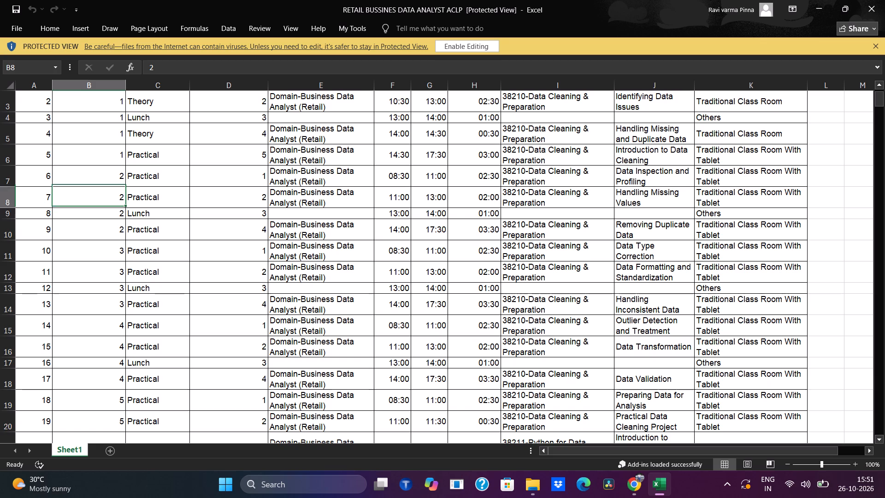
key("Down")
key("Down")
key("Down")
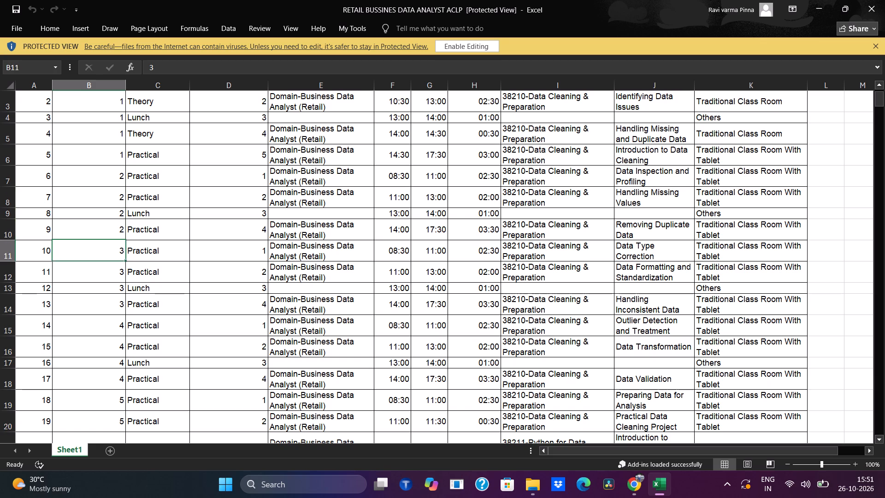
key("Down")
key("Down")
key("Down")
key("Down")
key("Down")
key("Down")
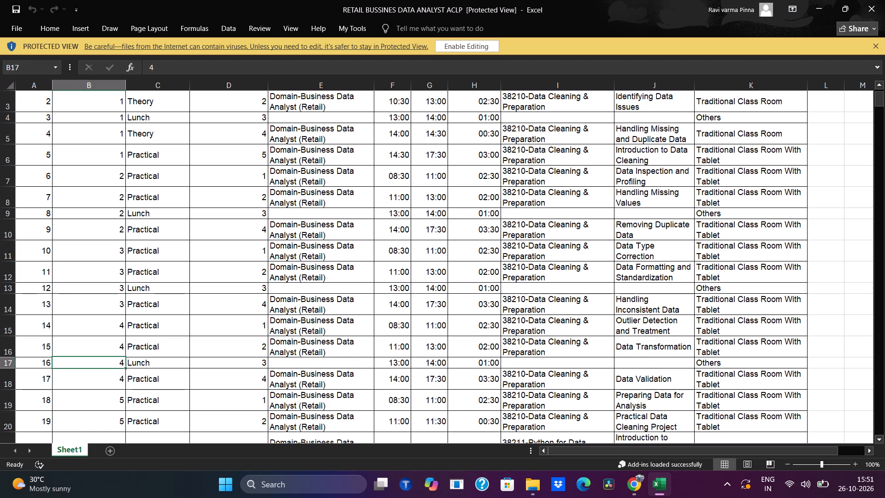
key("Down")
Examine the end of the reference plan, covering the OJT days 102 to 109 and the Entrepreneurship sessions of days 99 to 101.
scroll(99, 180, "down", 14)
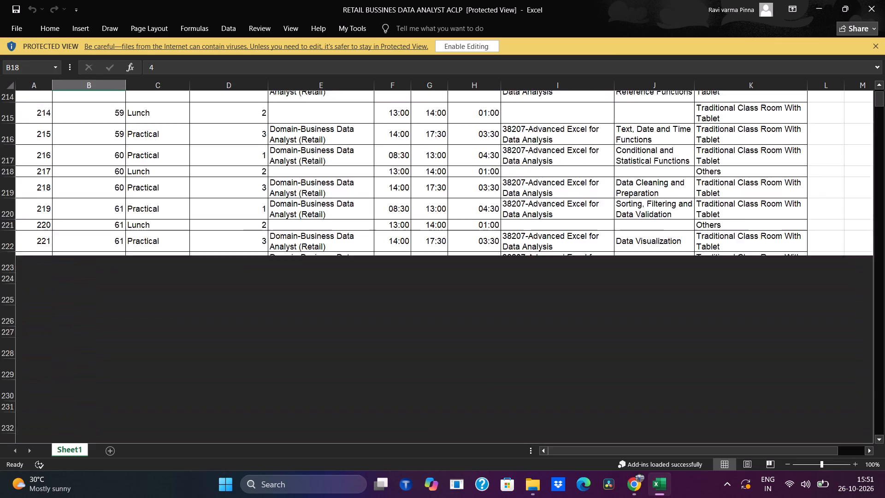
scroll(99, 180, "down", 6)
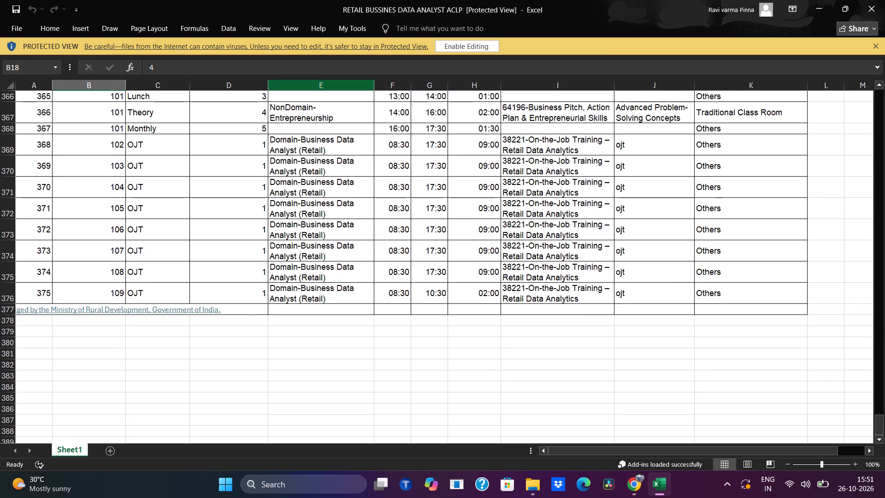
left_click(210, 370)
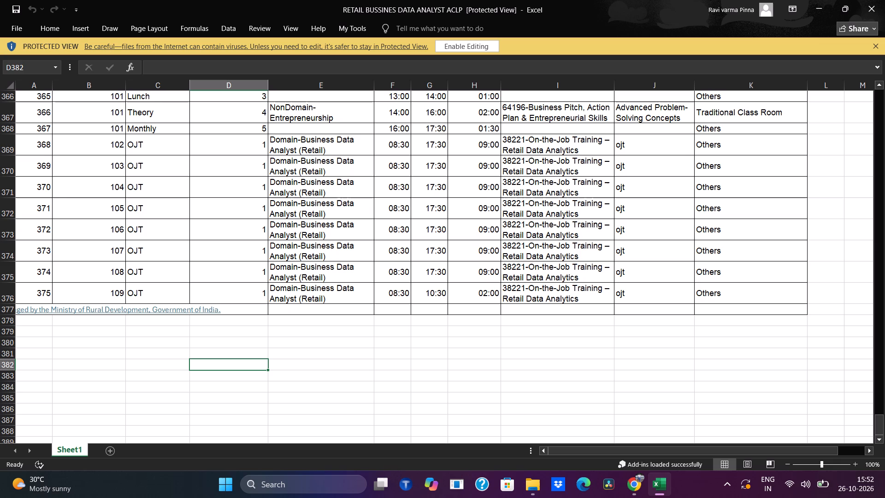
scroll(232, 381, "up", 2)
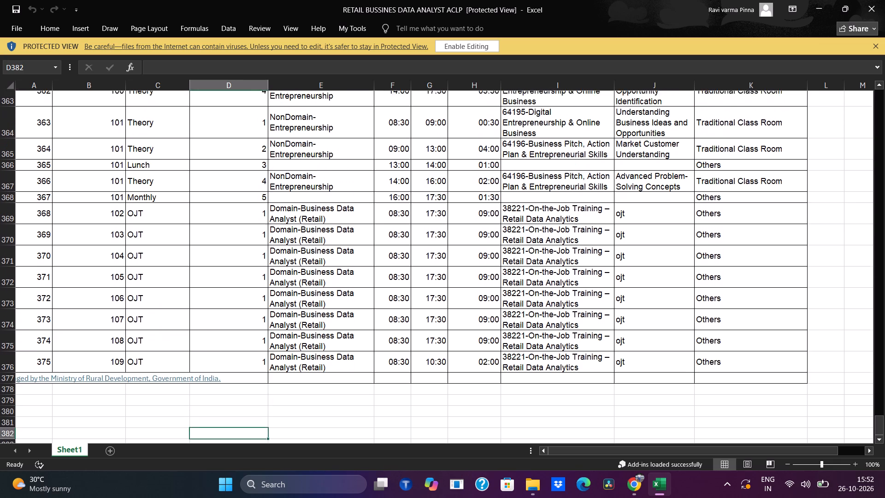
scroll(232, 381, "up", 3)
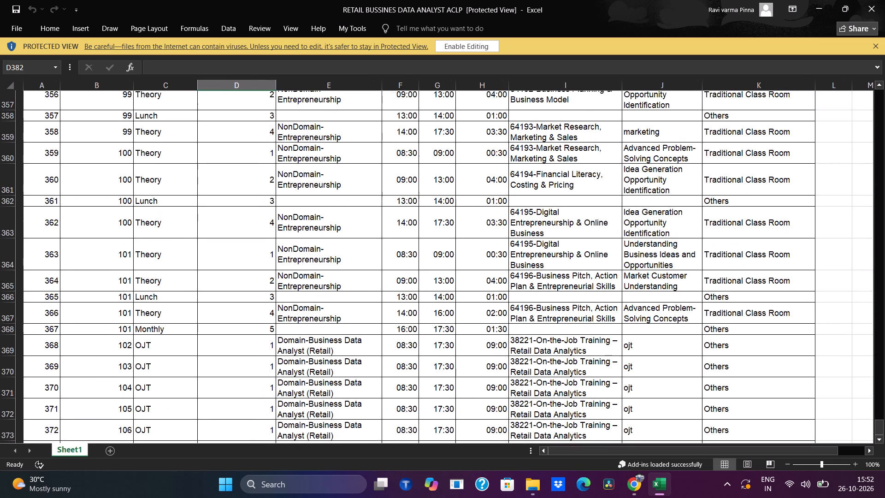
scroll(232, 381, "up", 1)
left_click(101, 344)
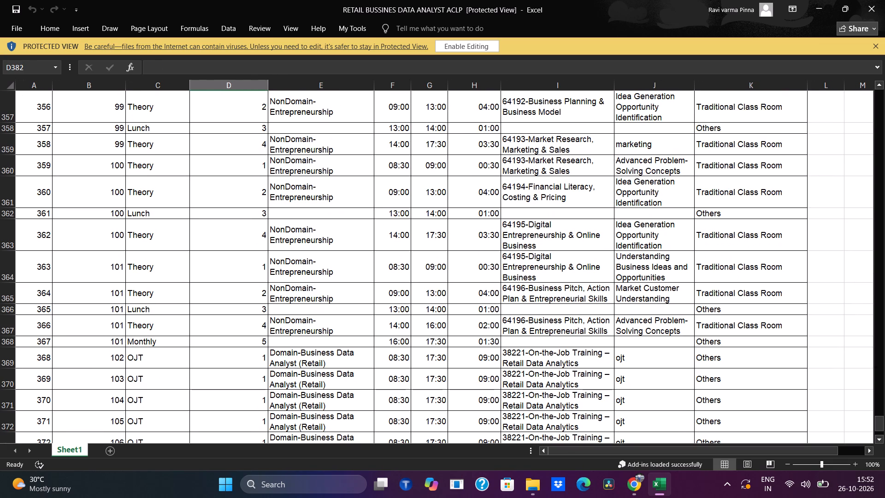
key("Up")
key("Up")
key("Up")
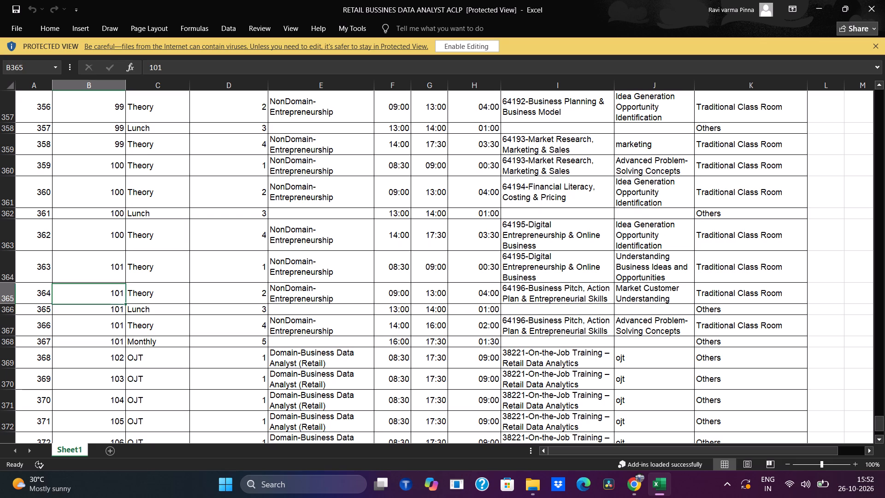
Go back up the Training Day column of the reference plan from the day 101 sessions to the day 97 sessions.
key("Up")
double_click(101, 344)
key("Up")
key("Up")
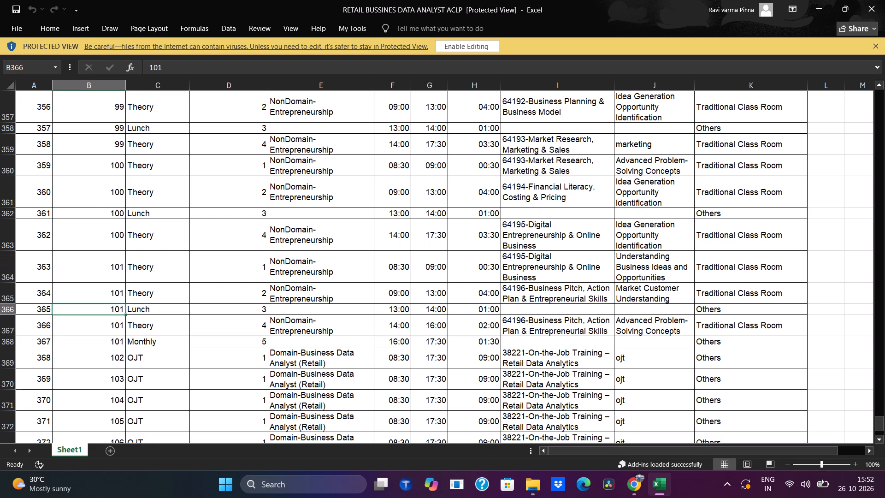
key("Up")
key("Up")
key("Up")
key("Up")
key("Up")
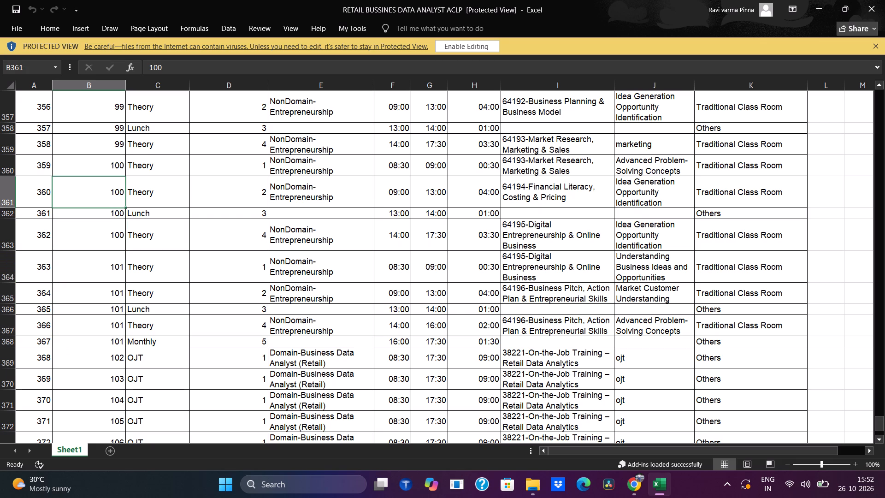
key("Up")
key("Up")
key("Up")
key("Up")
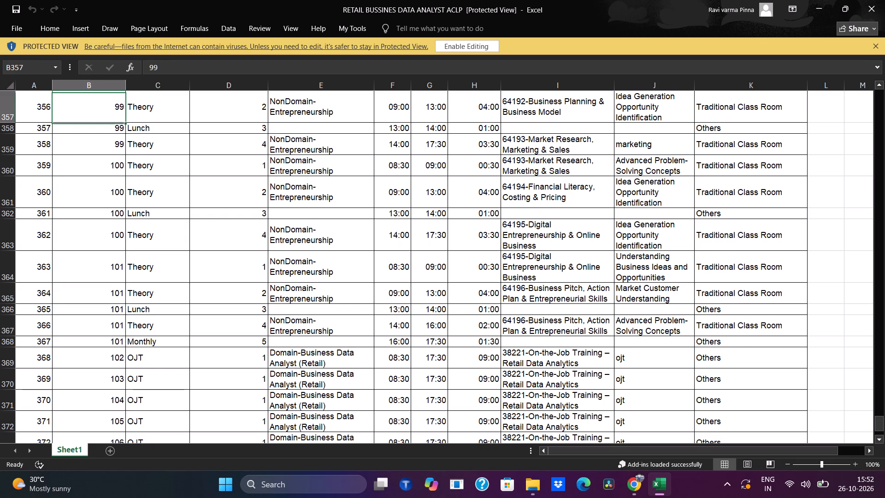
key("Up")
key("Up")
key("Up")
key("Up")
key("Up")
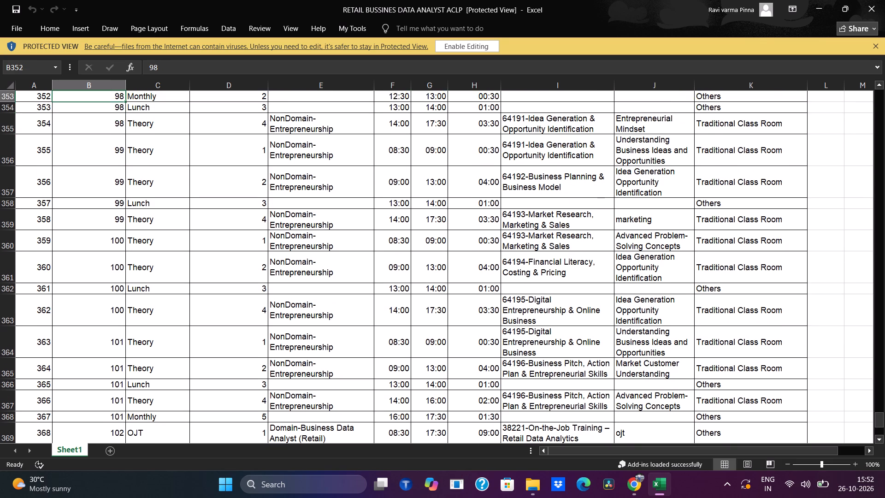
key("Up")
key("Up")
key("Up")
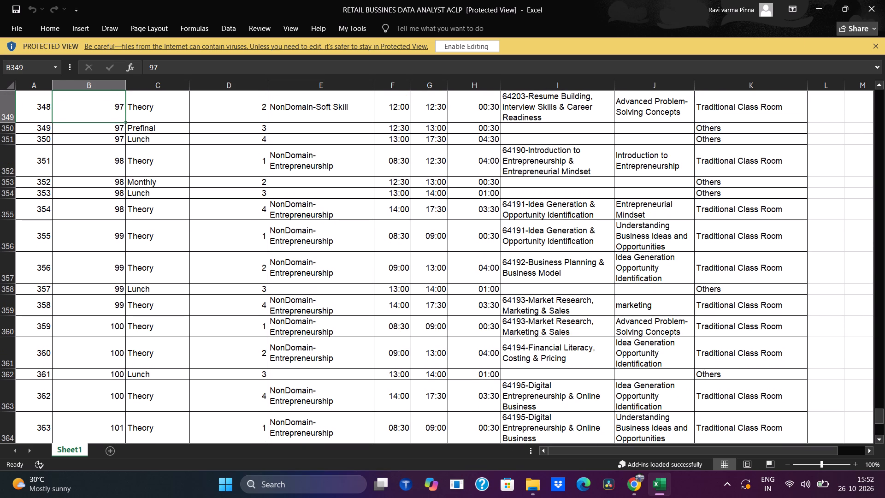
Return to the lesson planner in Chrome and give the day 2, period 1 session sub topic "-" and Traditional Class Room mode.
left_click(821, 11)
scroll(456, 206, "up", 12)
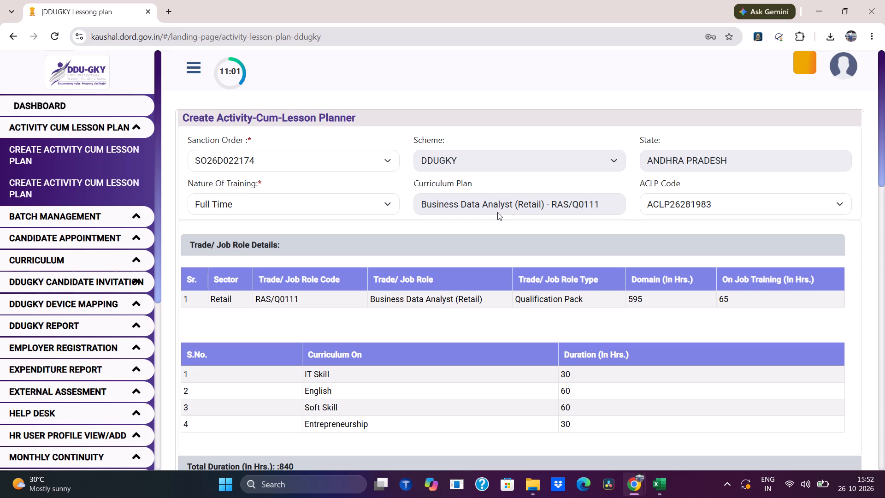
scroll(497, 212, "down", 6)
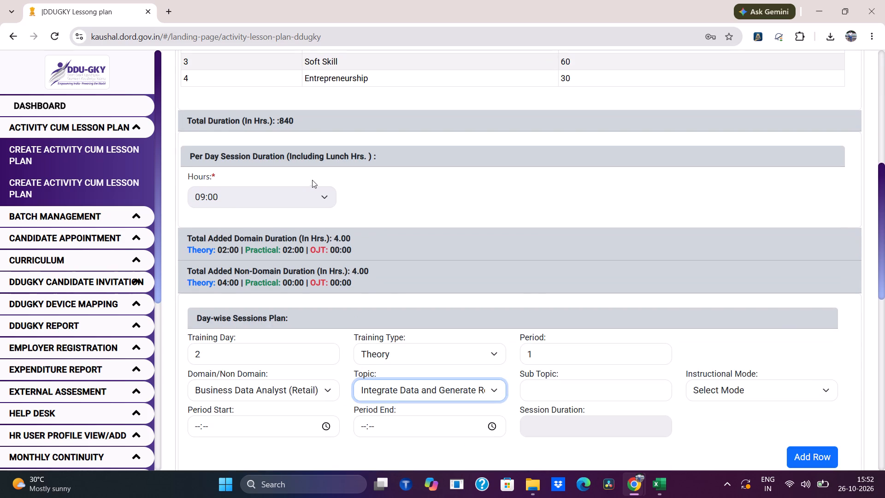
scroll(424, 199, "down", 3)
left_click(417, 269)
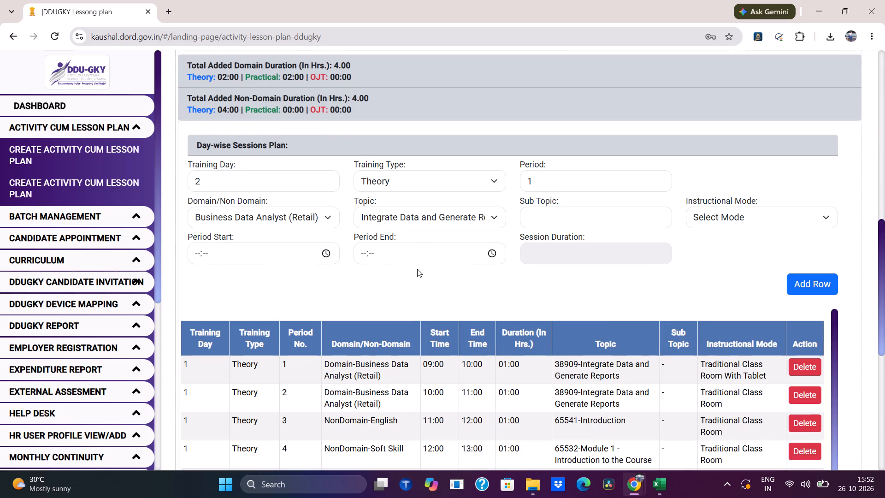
left_click(573, 211)
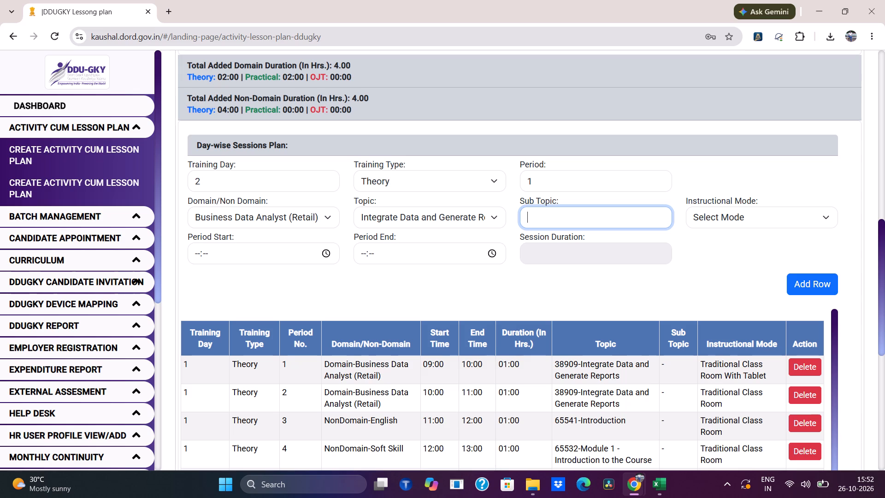
key("minus")
left_click(784, 216)
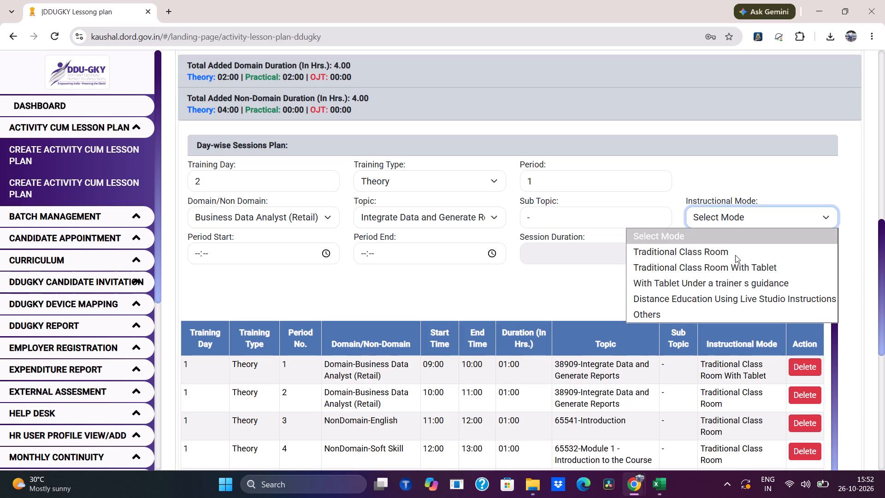
left_click(663, 252)
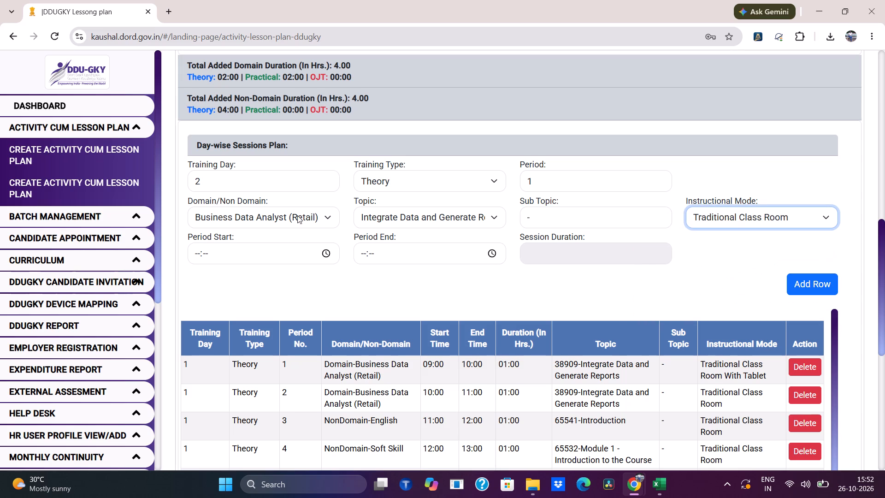
Set the day 2, period 1 session to start at 09:00 and end at 10:00.
left_click(193, 250)
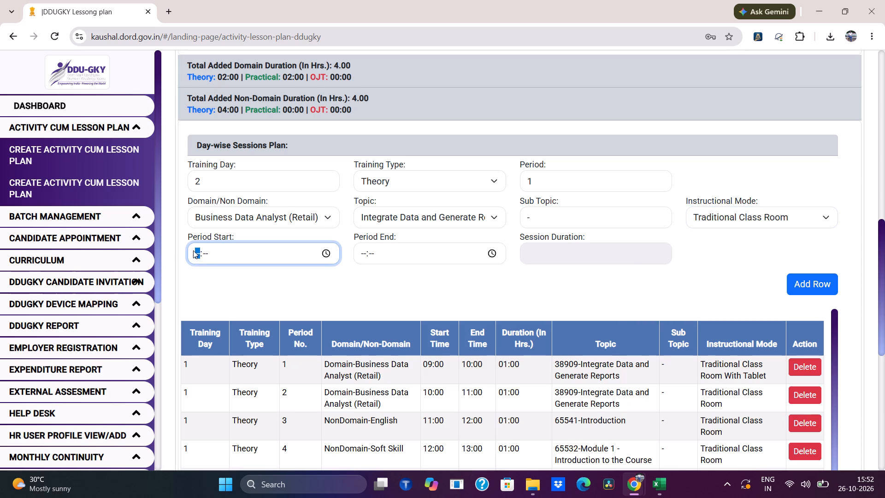
key("9")
type("00")
key("Tab")
key("Tab")
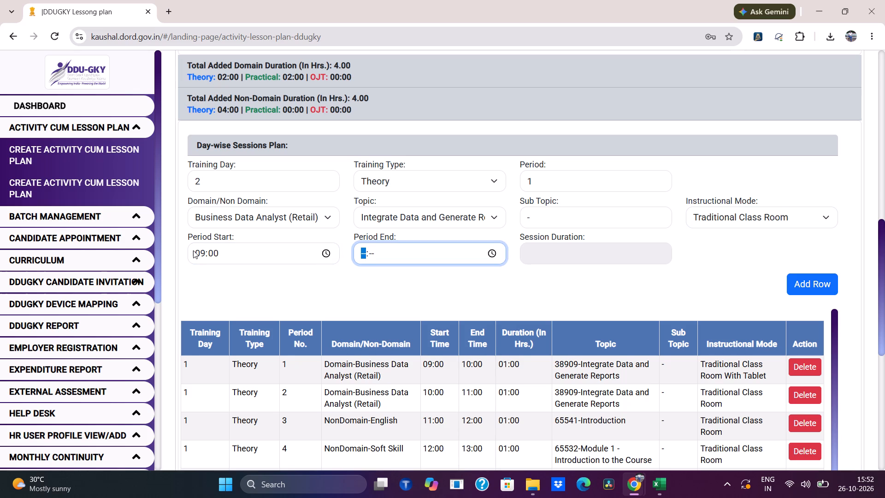
type("10")
key("Tab")
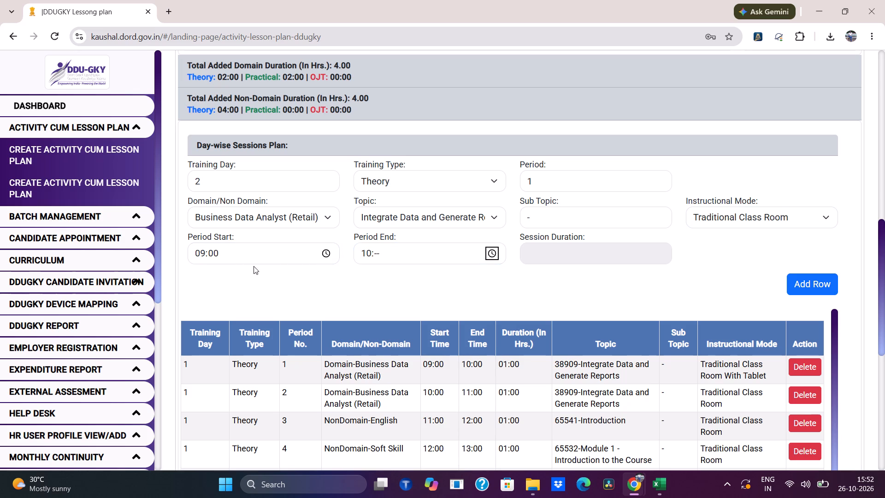
double_click(378, 253)
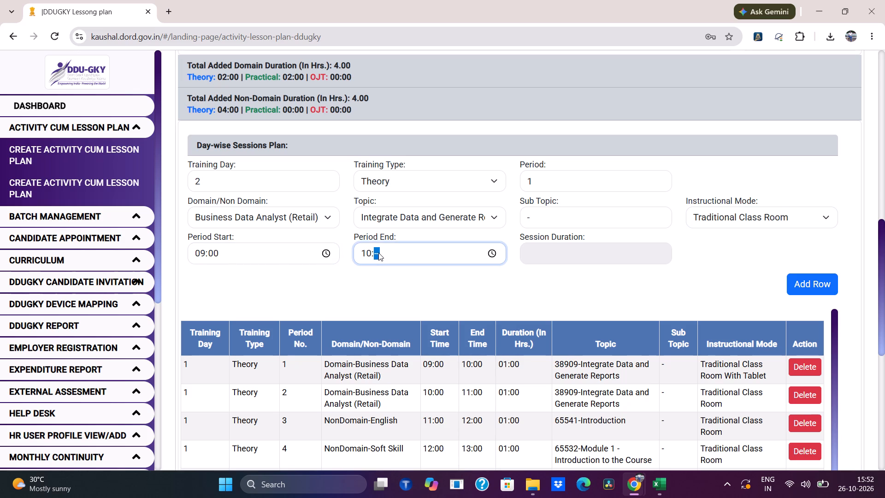
key("0")
key("Tab")
key("Tab")
key("Tab")
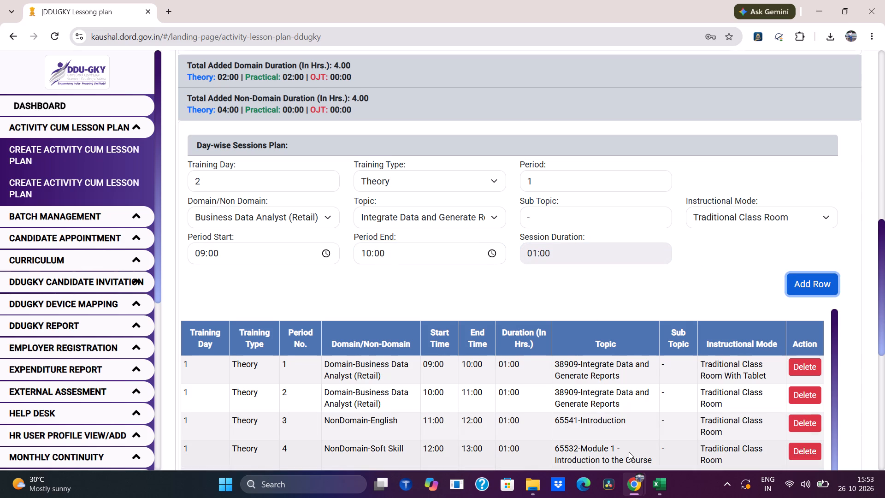
Check the topic choices and the already added sessions, and add the day 2, period 1 session to the plan.
left_click(406, 219)
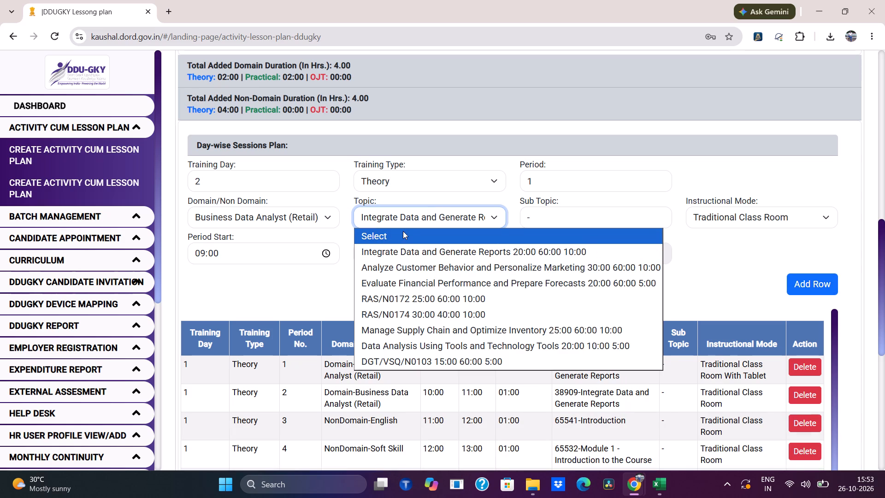
left_click(754, 252)
scroll(819, 255, "down", 1)
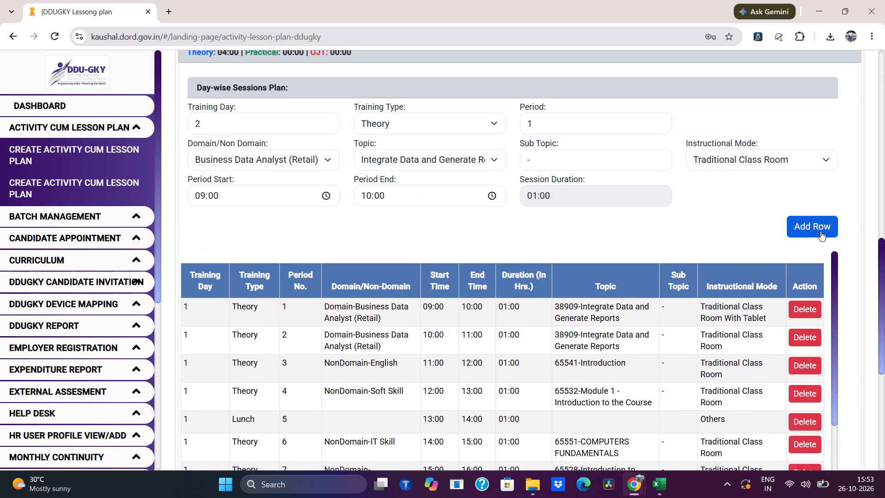
scroll(401, 266, "down", 2)
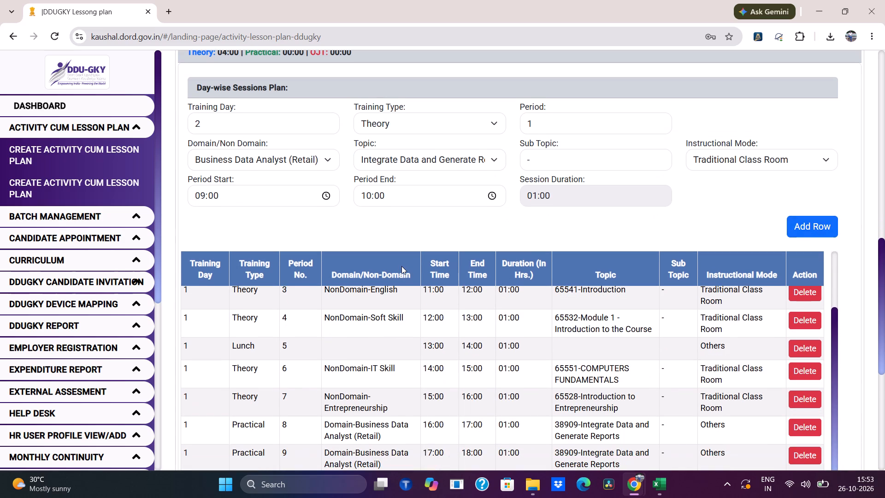
scroll(399, 272, "down", 1)
scroll(750, 298, "up", 4)
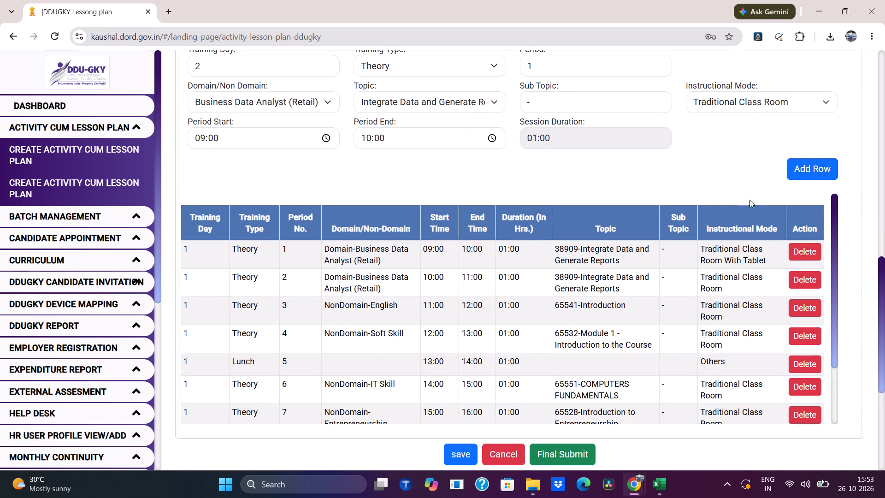
left_click(816, 170)
Enter a day 2 Theory session as period 2, for Business Data Analyst (Retail) with topic Integrate Data and Generate Reports.
left_click(241, 68)
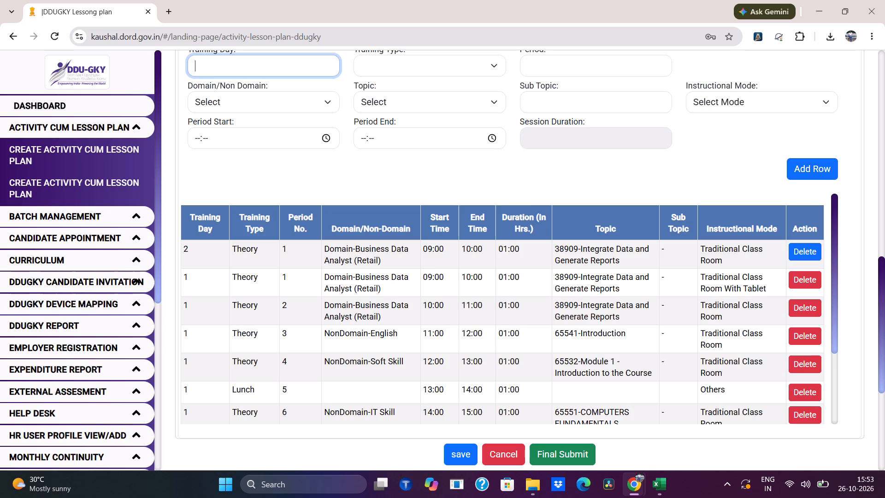
key("2")
left_click(381, 66)
key("2")
left_click(372, 107)
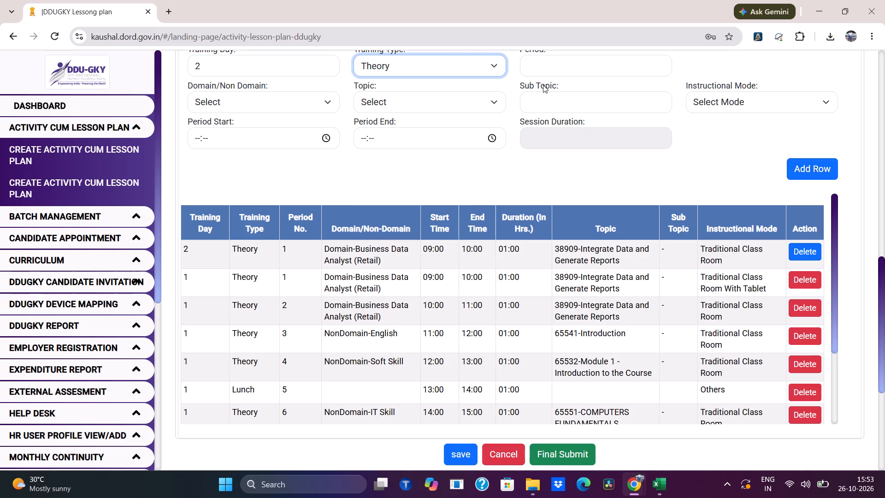
left_click(553, 66)
key("2")
scroll(540, 139, "up", 2)
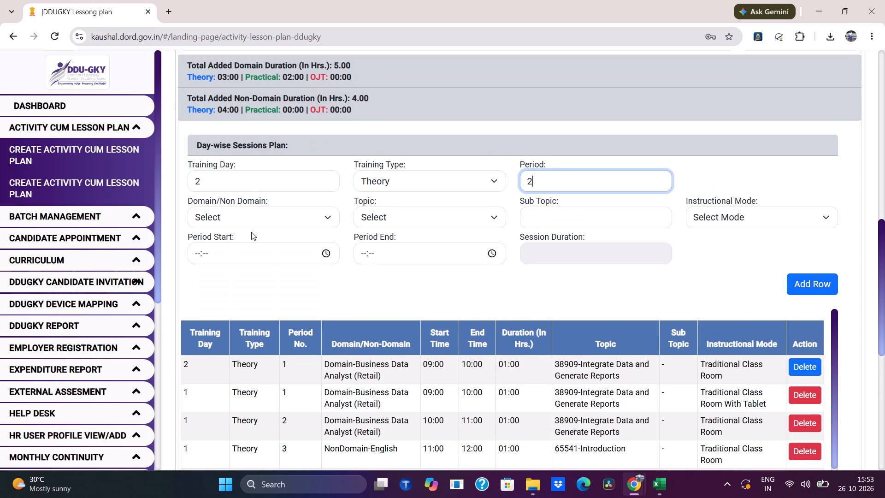
left_click(251, 232)
left_click(266, 219)
left_click(261, 245)
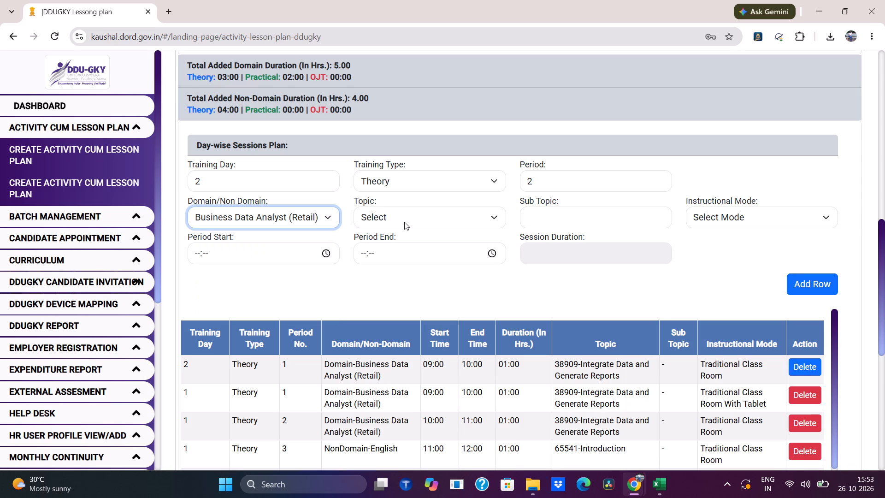
left_click(404, 222)
left_click(399, 259)
Give the day 2, period 2 session sub topic "-" and the instructional mode Traditional Class Room.
left_click(600, 213)
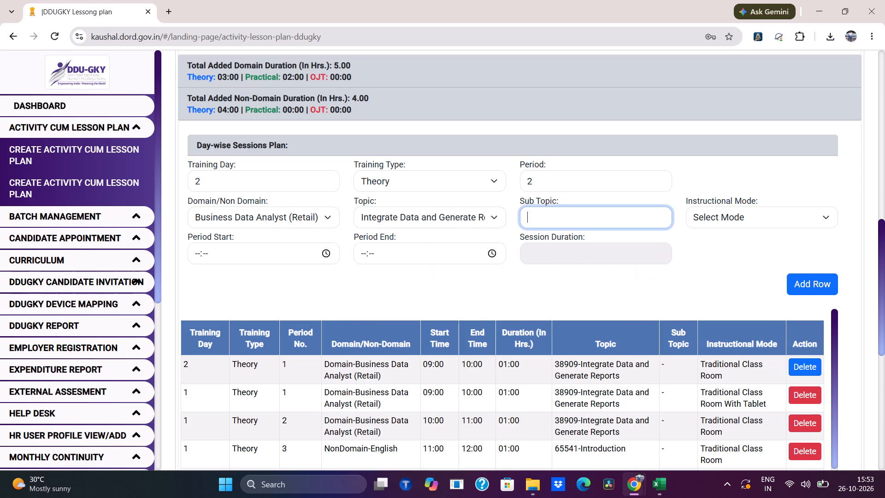
key("minus")
key("Tab")
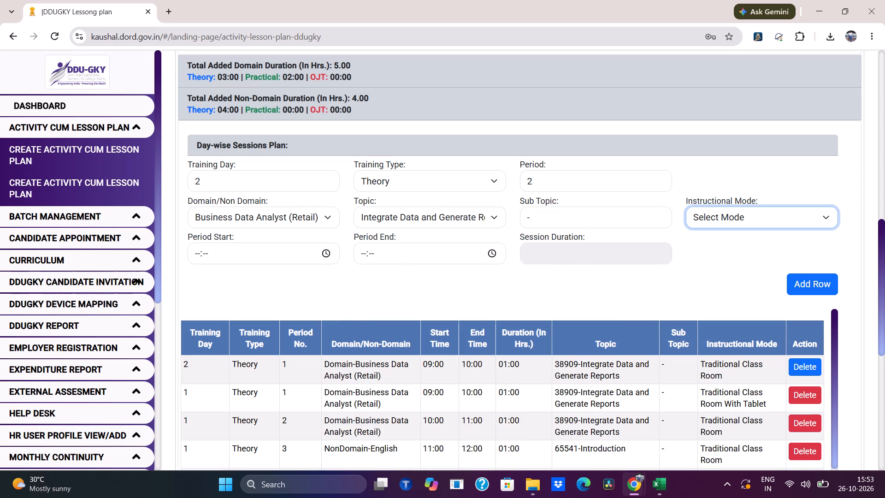
left_click(737, 216)
left_click(732, 249)
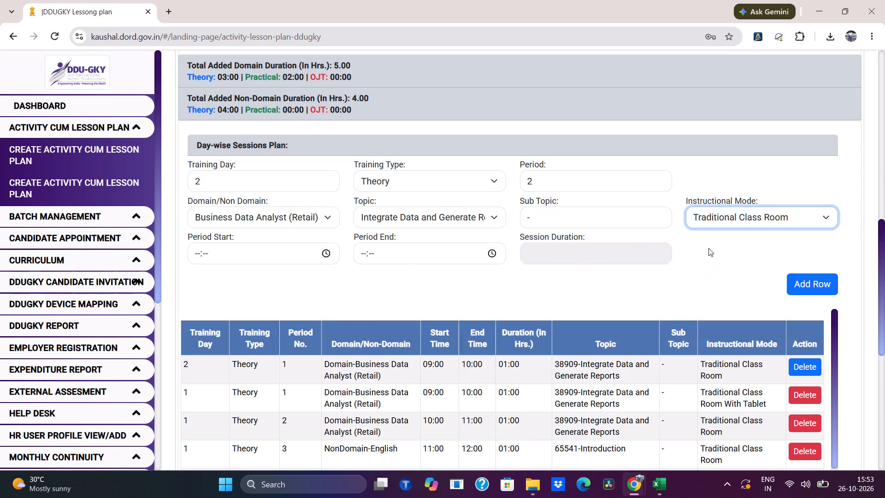
Set the day 2, period 2 session to start at 10:00 and end at 11:00.
left_click(195, 254)
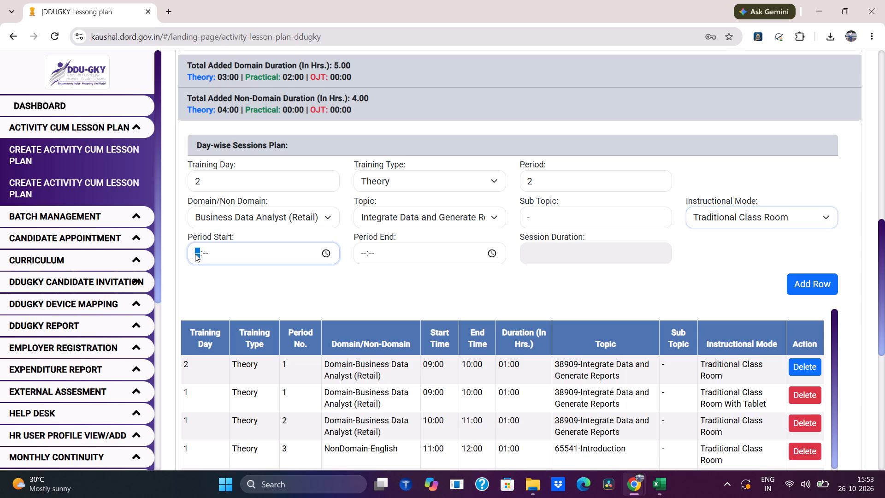
type("100")
key("Tab")
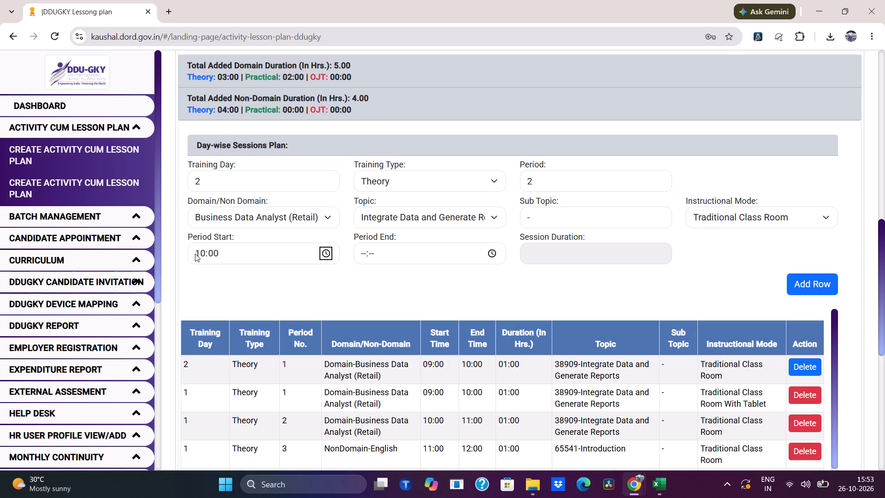
key("Tab")
type("11")
key("Tab")
left_click(379, 250)
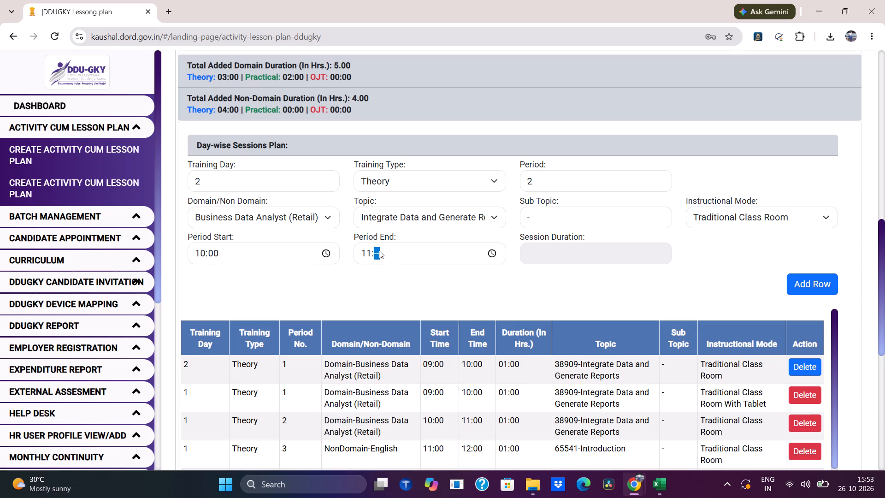
key("0")
key("Tab")
key("Tab")
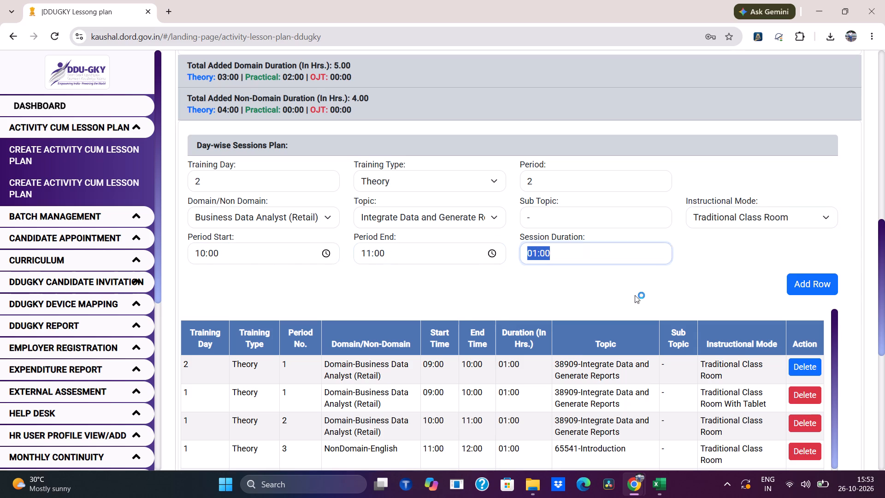
Add the day 2, period 2 session to the plan.
left_click(687, 308)
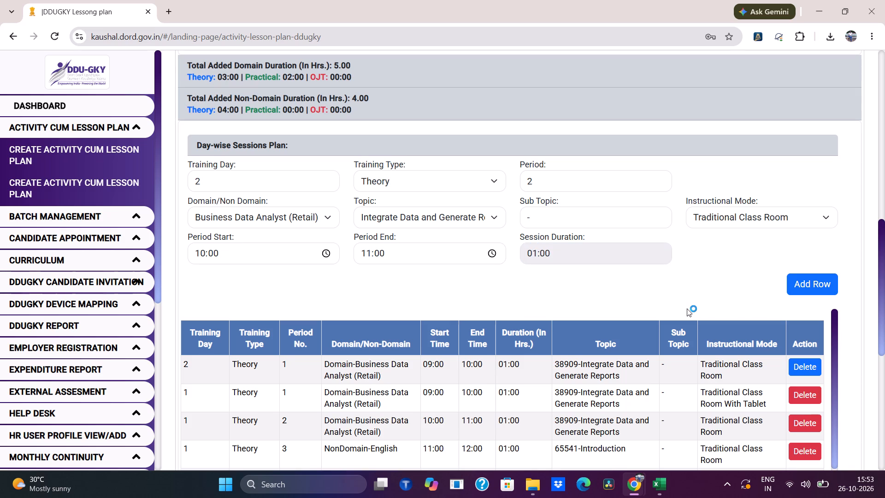
left_click(811, 285)
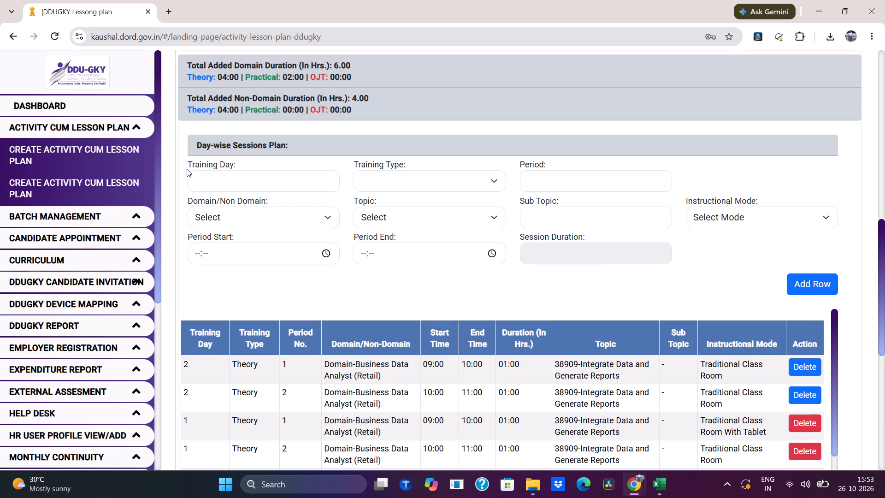
Begin a new session entry for training day 2 with training type Theory and period 3.
left_click(229, 187)
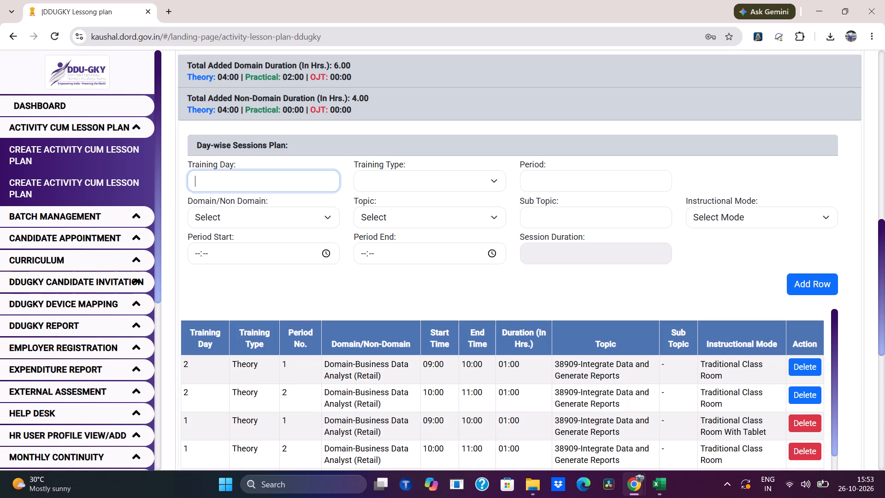
key("2")
key("grave")
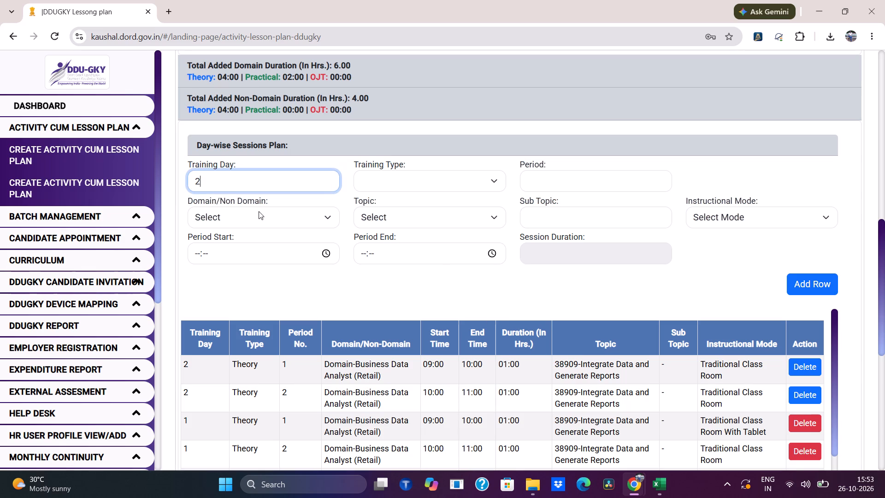
key("Tab")
left_click(416, 182)
left_click(396, 221)
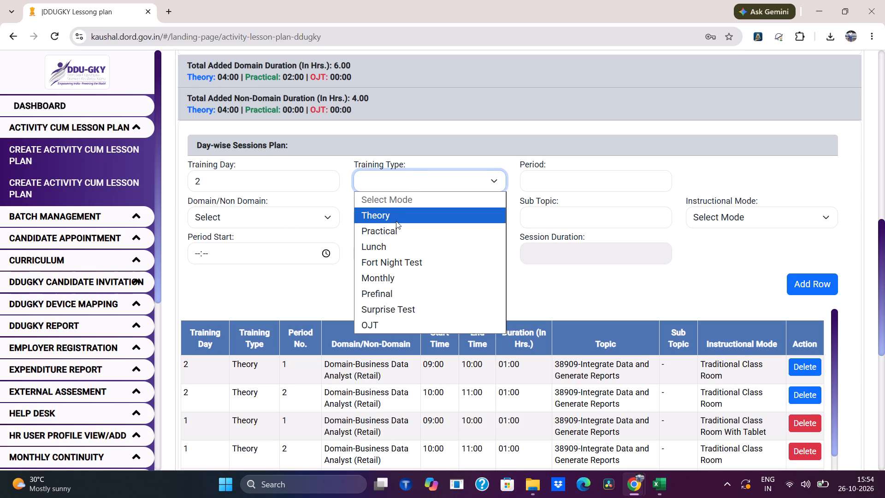
left_click(574, 186)
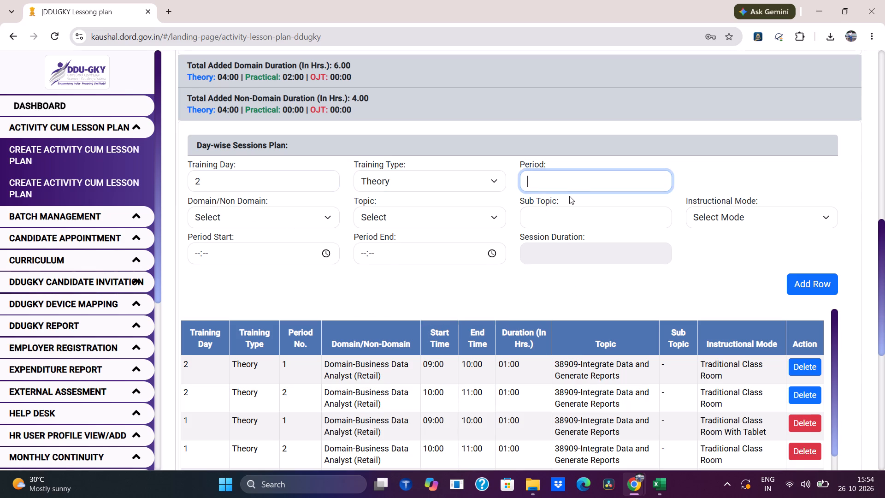
key("3")
key("Tab")
Check the day 1 sessions and set the day 2, period 3 session to English with topic Introduction.
left_click(304, 221)
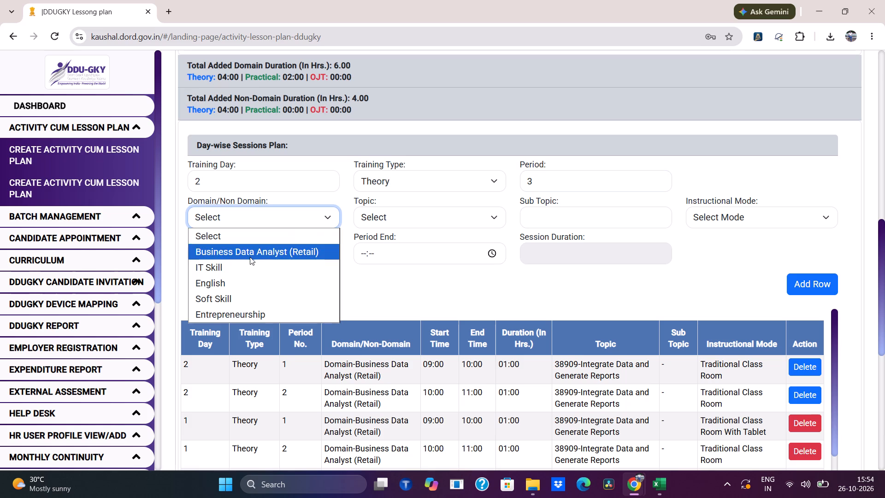
left_click(250, 257)
scroll(458, 374, "down", 2)
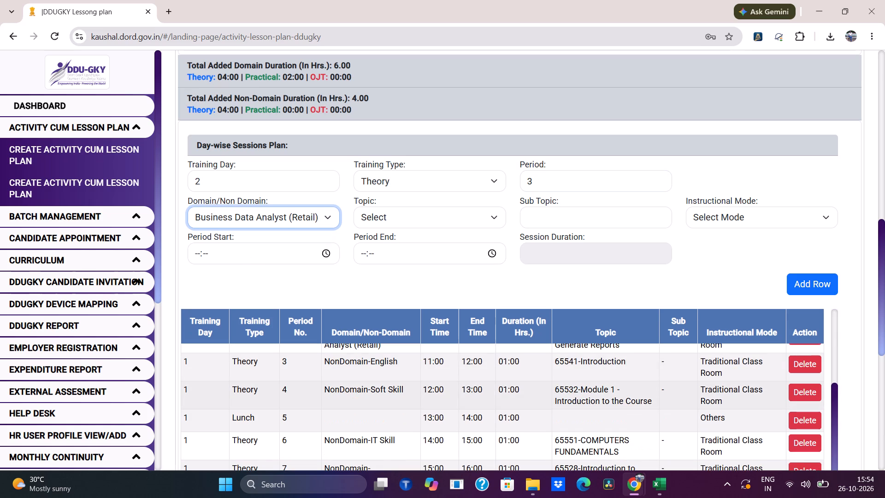
scroll(369, 392, "up", 2)
scroll(347, 328, "down", 2)
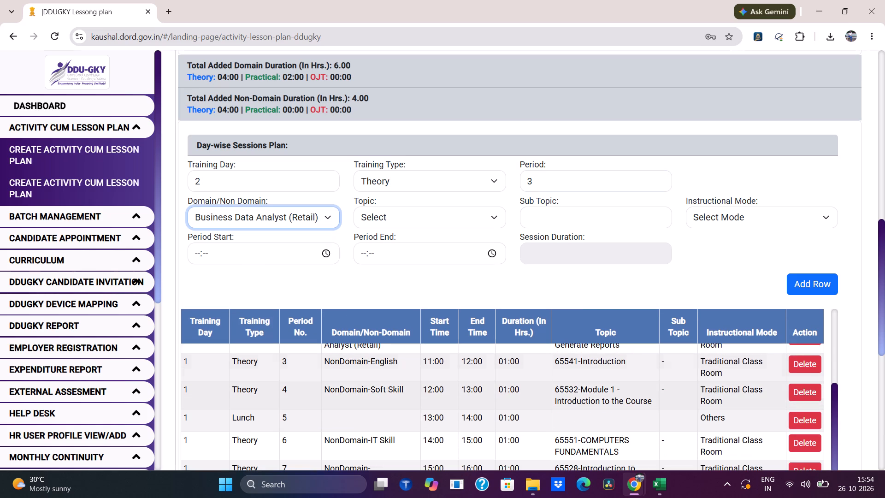
scroll(390, 415, "up", 3)
scroll(387, 403, "down", 1)
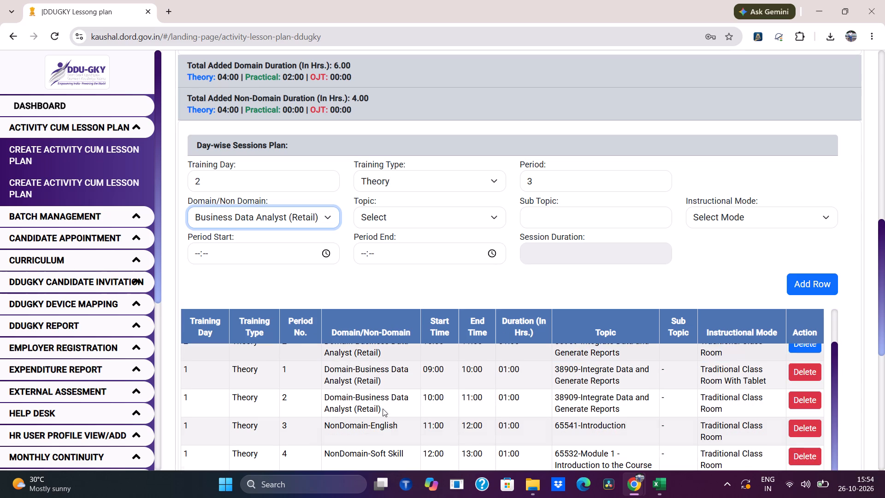
scroll(376, 420, "up", 4)
left_click(296, 219)
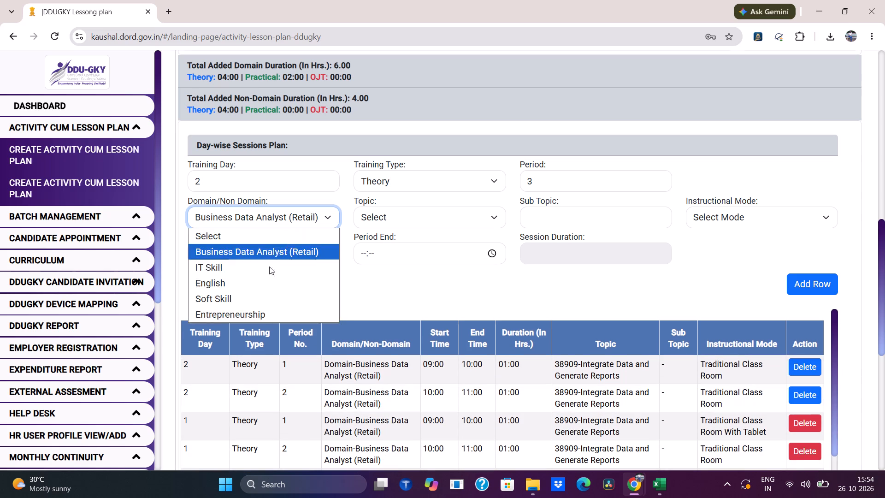
left_click(262, 280)
left_click(423, 218)
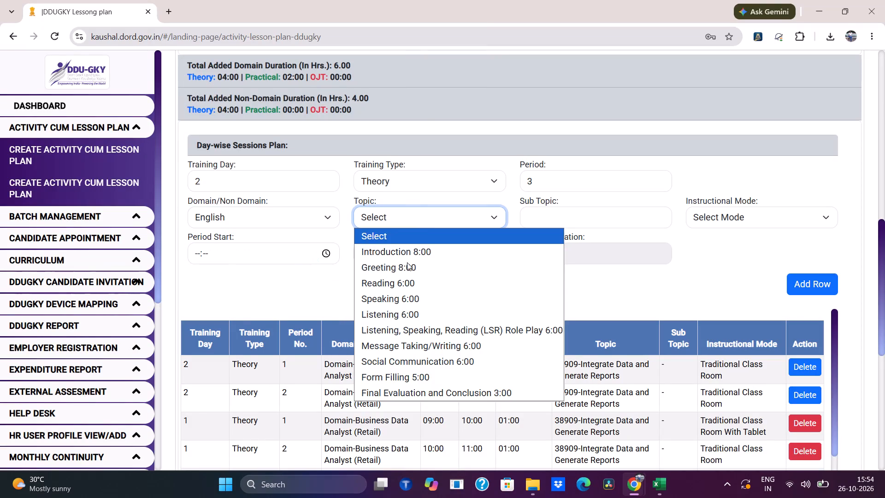
left_click(415, 252)
Give the day 2, period 3 session sub topic "-" and the instructional mode Traditional Class Room.
left_click(612, 213)
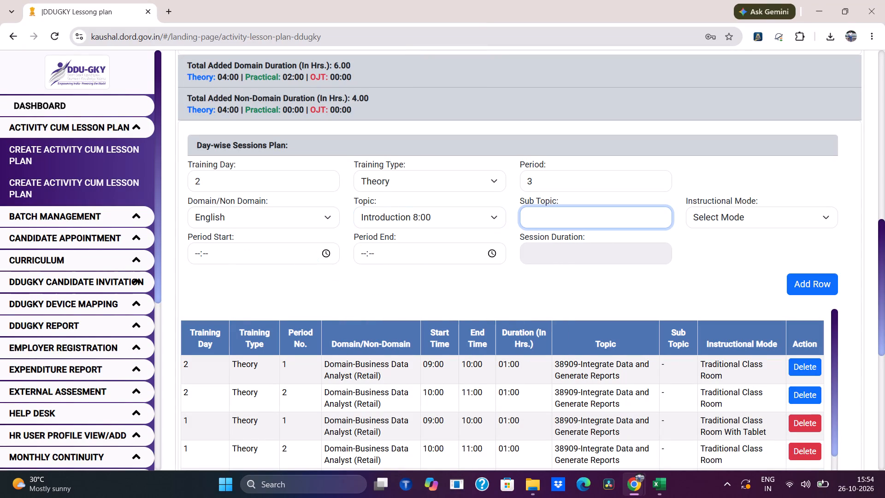
key("minus")
key("Tab")
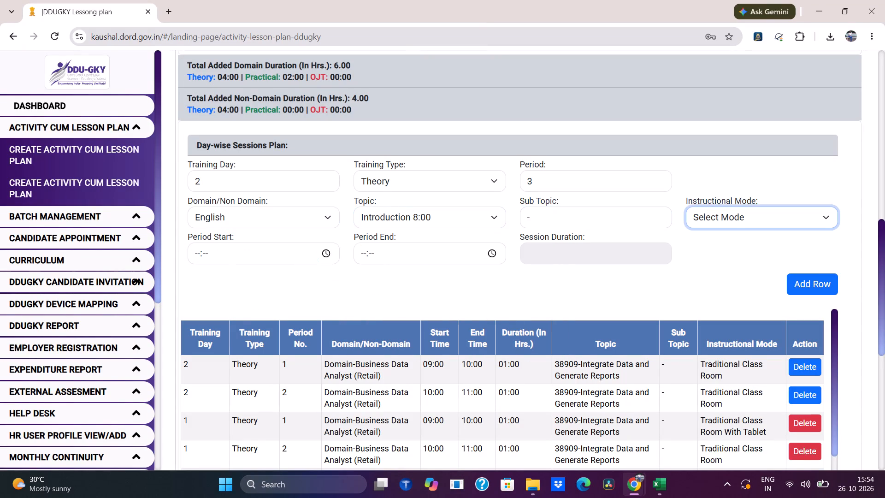
key("Down")
key("Down")
key("Up")
key("Tab")
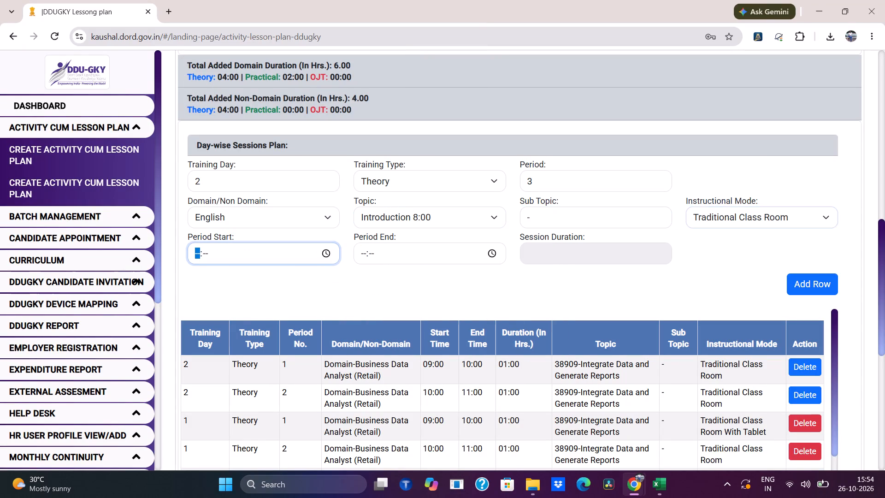
Set the day 2, period 3 session's start time to 11:00.
key("Down")
key("Down")
key("Down")
key("Down")
key("Down")
key("Down")
key("Down")
key("Down")
key("Down")
key("Down")
key("Down")
key("Down")
key("Down")
key("Down")
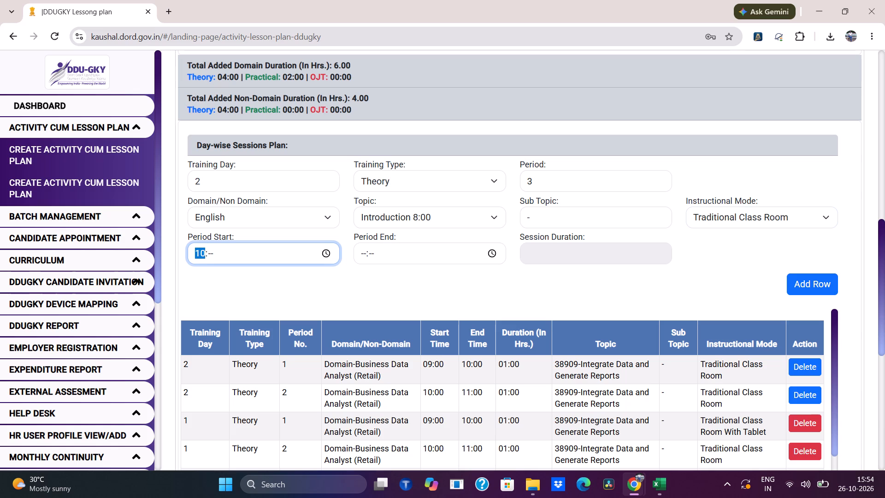
key("Down")
key("Up")
key("Up")
key("Tab")
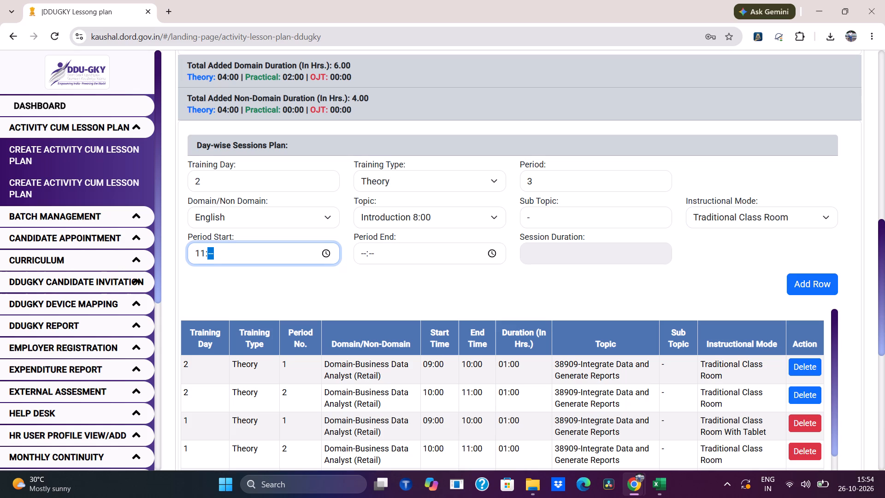
key("0")
key("Tab")
Set the day 2, period 3 session's end time to 12:00.
key("Tab")
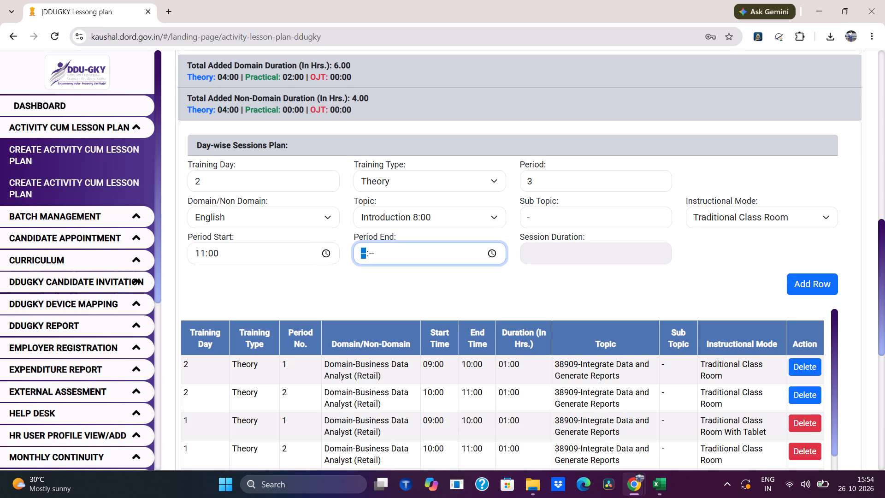
type("12")
key("Tab")
key("0")
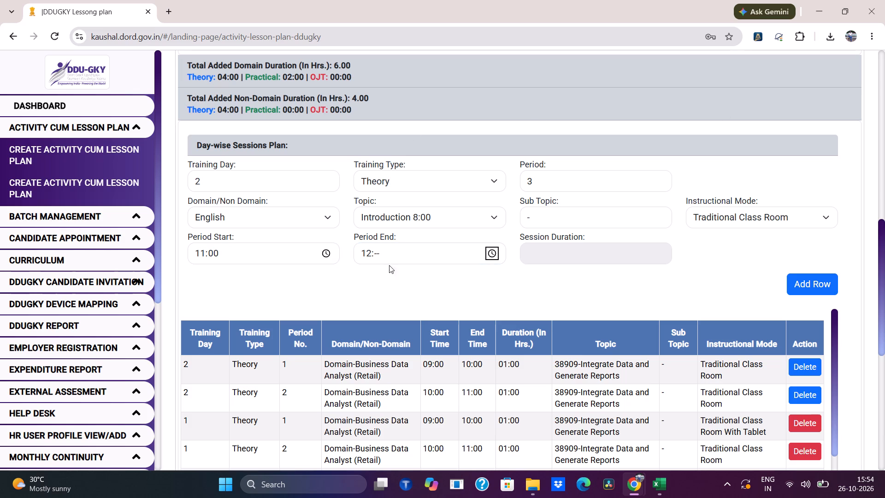
left_click(380, 251)
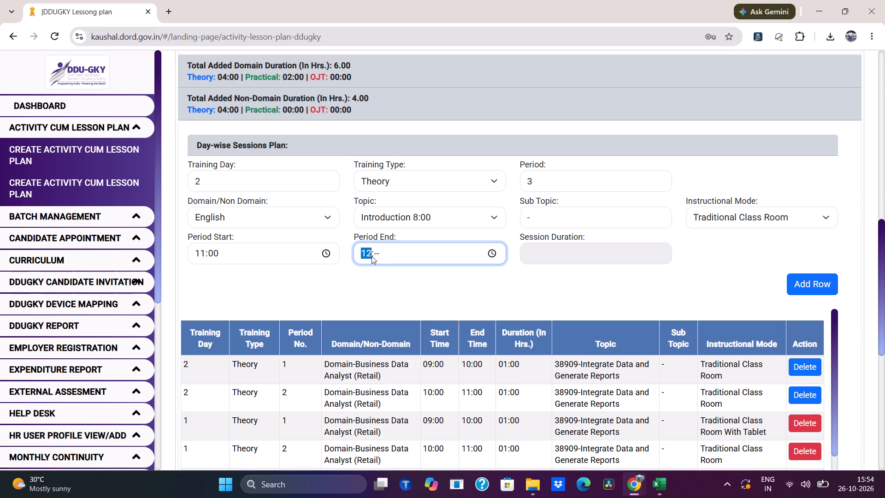
left_click(382, 251)
left_click(376, 255)
key("0")
Add the day 2, period 3 session to the plan.
key("Tab")
key("Tab")
key("Tab")
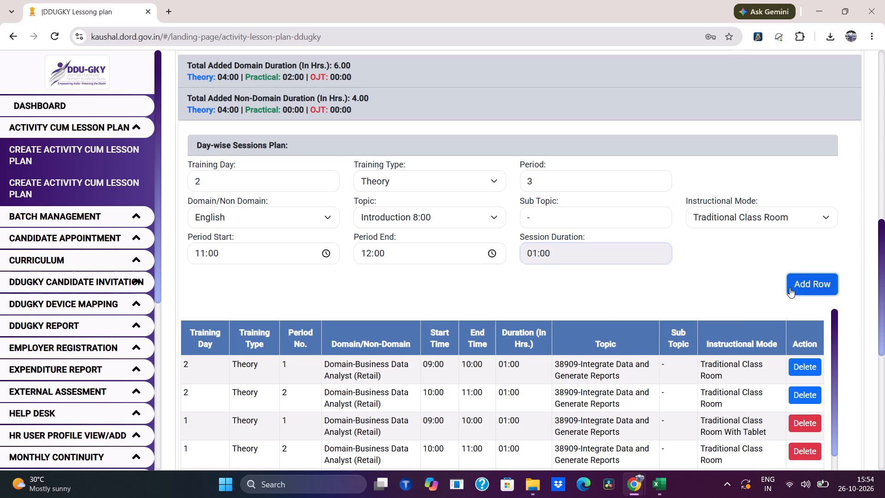
left_click(791, 288)
Review the added sessions and begin a new day 2 entry with training type Theory and period 4.
scroll(554, 309, "down", 9)
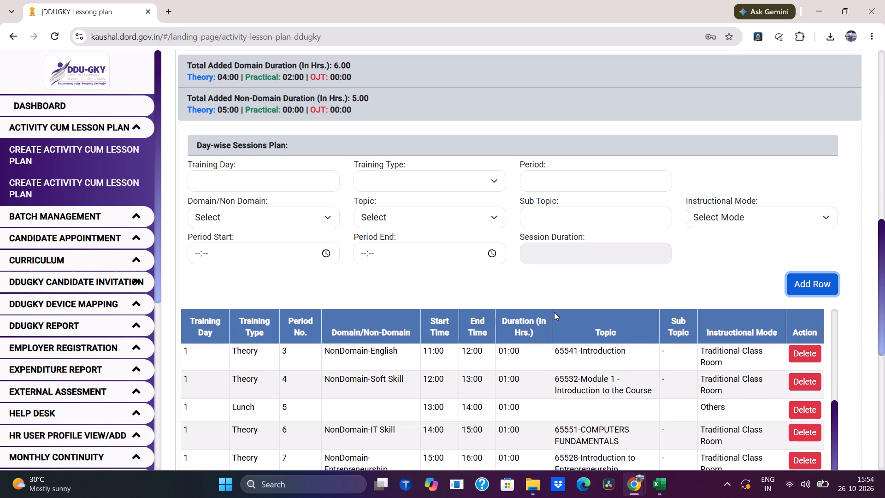
scroll(554, 312, "up", 10)
left_click(260, 195)
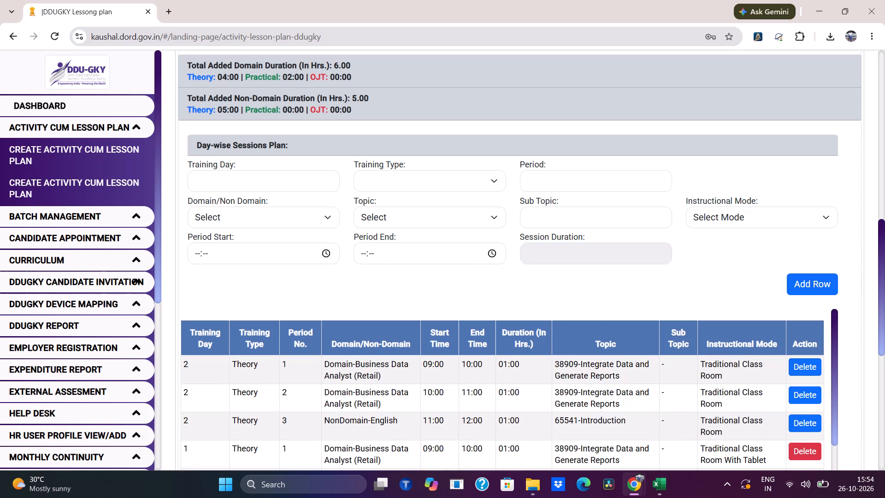
left_click(275, 171)
key("2")
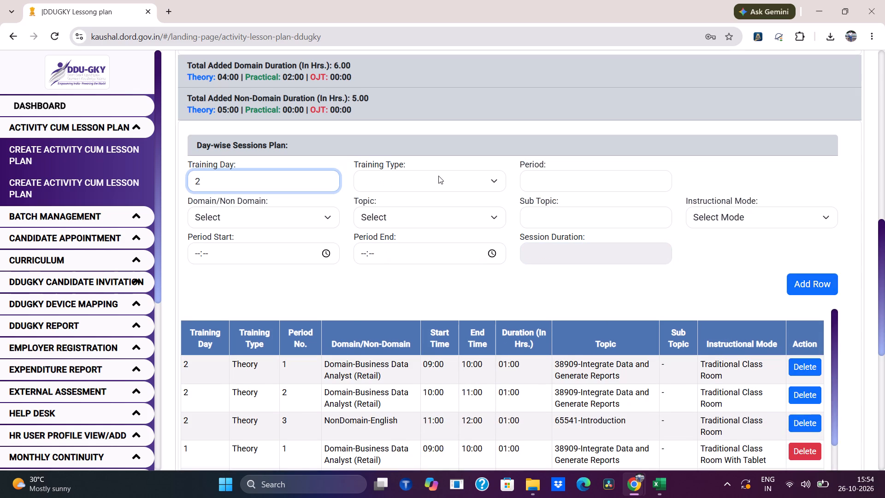
left_click(438, 176)
left_click(406, 220)
left_click(531, 180)
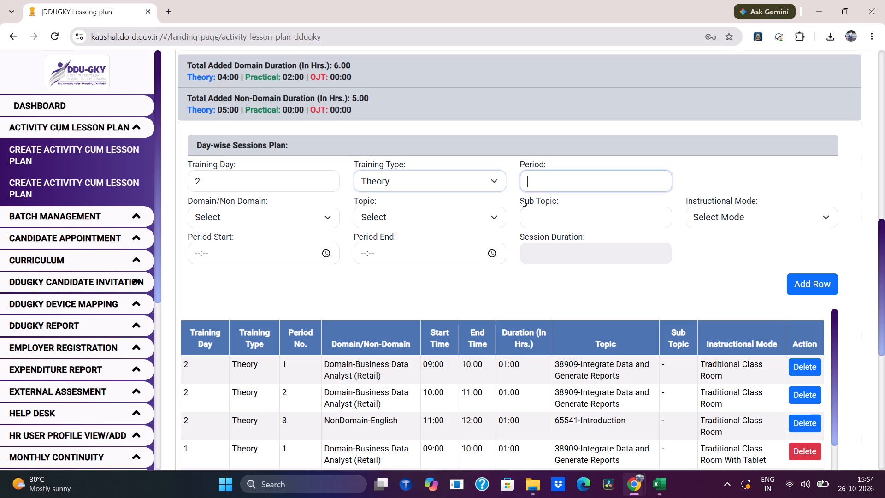
key("4")
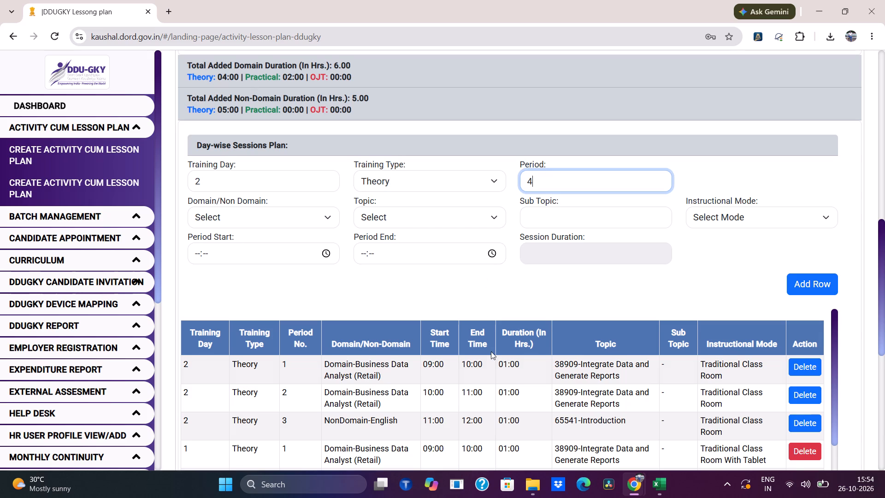
Set the day 2, period 4 session to Soft Skill with topic Module 1 - Introduction to the Course.
scroll(497, 381, "up", 4)
scroll(497, 381, "down", 5)
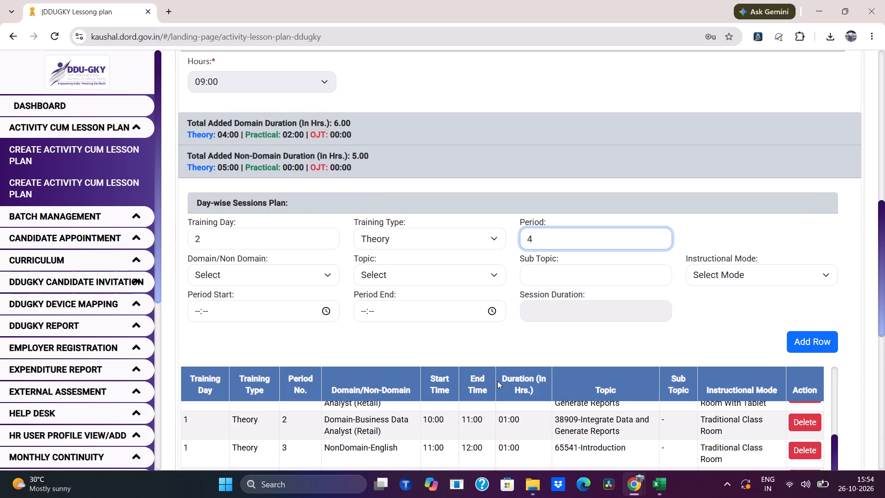
scroll(497, 381, "up", 3)
scroll(465, 327, "down", 1)
left_click(270, 217)
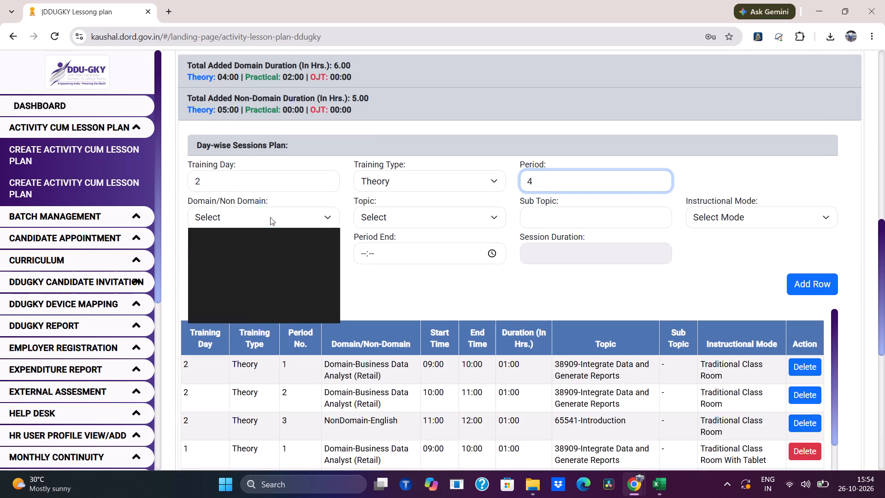
left_click_drag(254, 272, 254, 300)
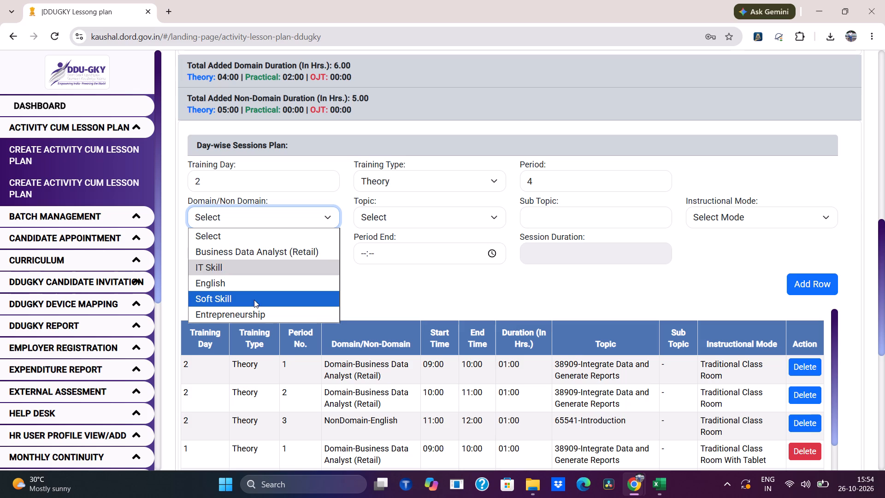
left_click_drag(254, 300, 254, 303)
left_click(410, 213)
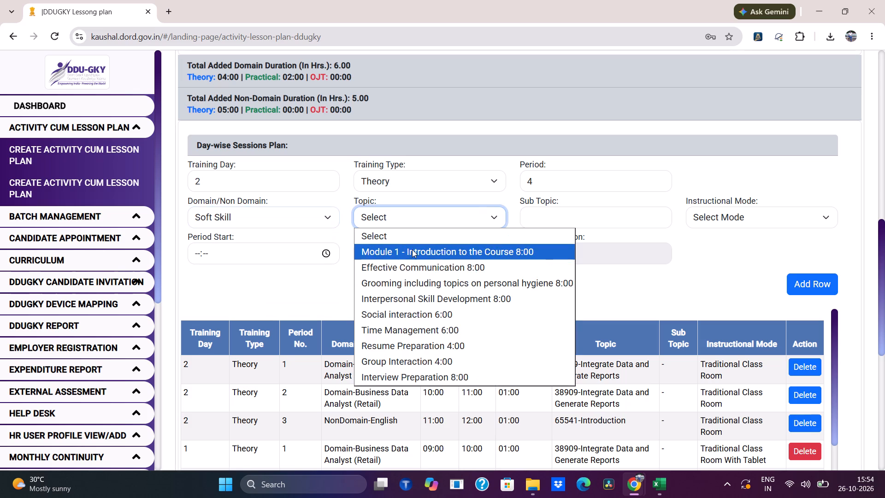
left_click(413, 248)
Give the day 2, period 4 session sub topic "-" and the instructional mode Traditional Class Room.
left_click(614, 197)
left_click(601, 210)
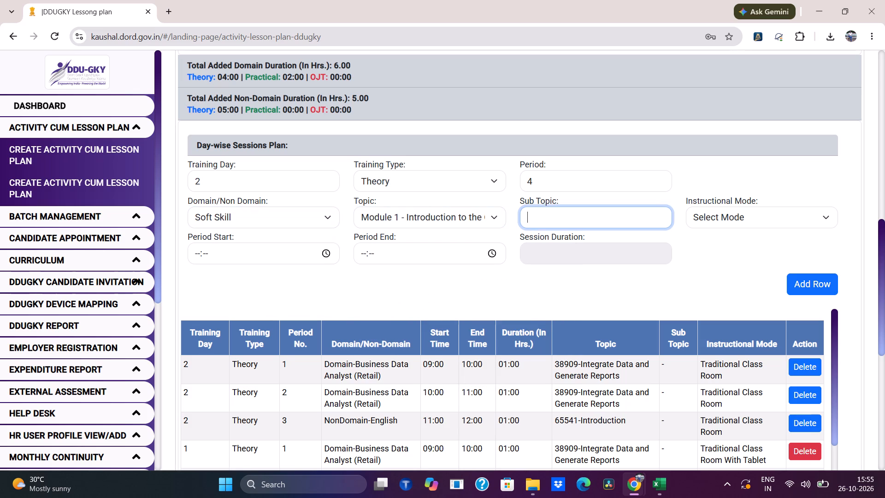
key("minus")
key("Tab")
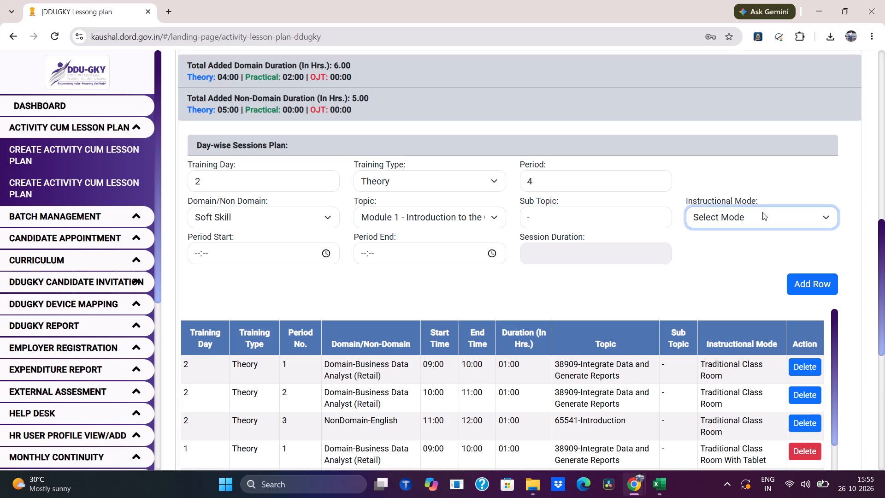
left_click(762, 212)
left_click(744, 248)
Set the day 2, period 4 session time from 12:00 to 13:00 and add it to the plan.
left_click(221, 251)
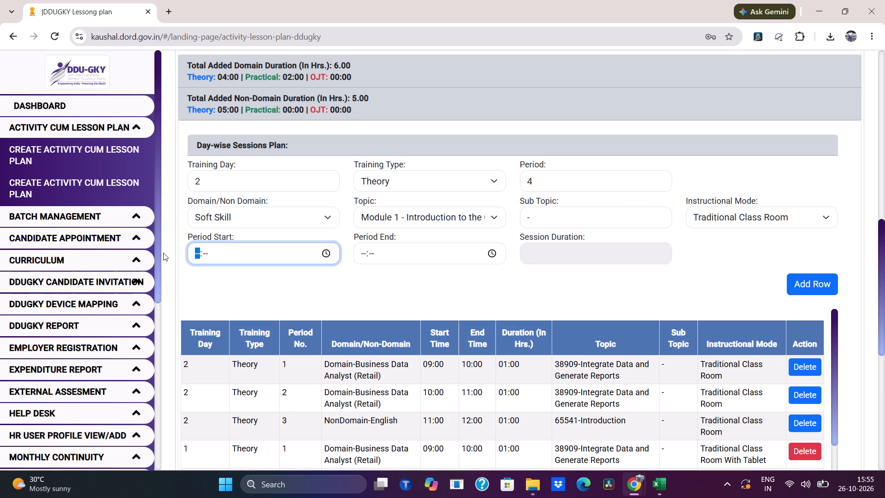
type("120")
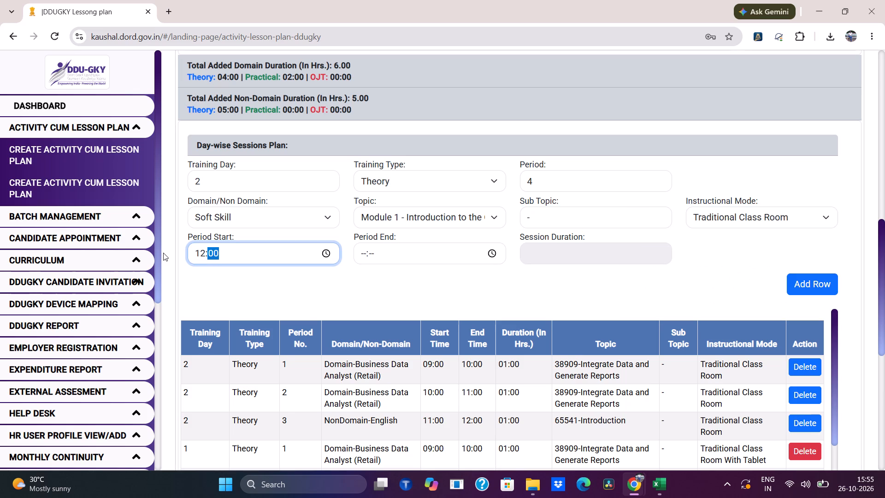
key("Tab")
key("Tab")
type("1300")
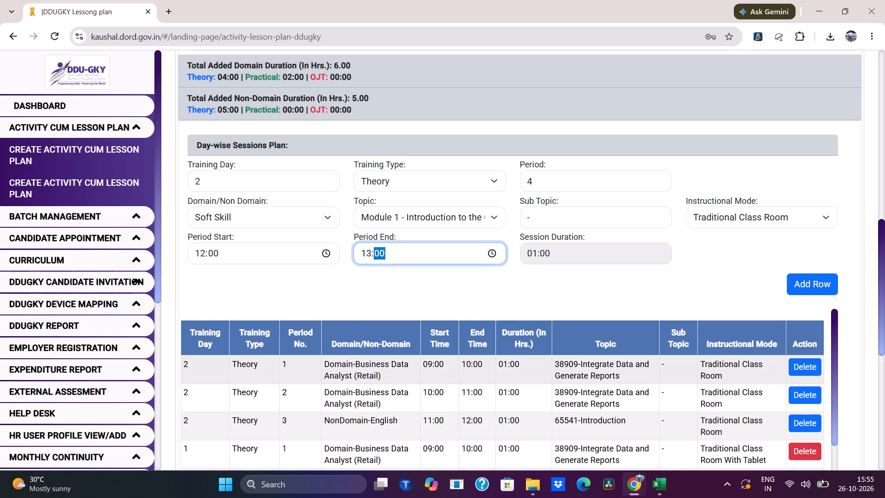
scroll(470, 433, "down", 2)
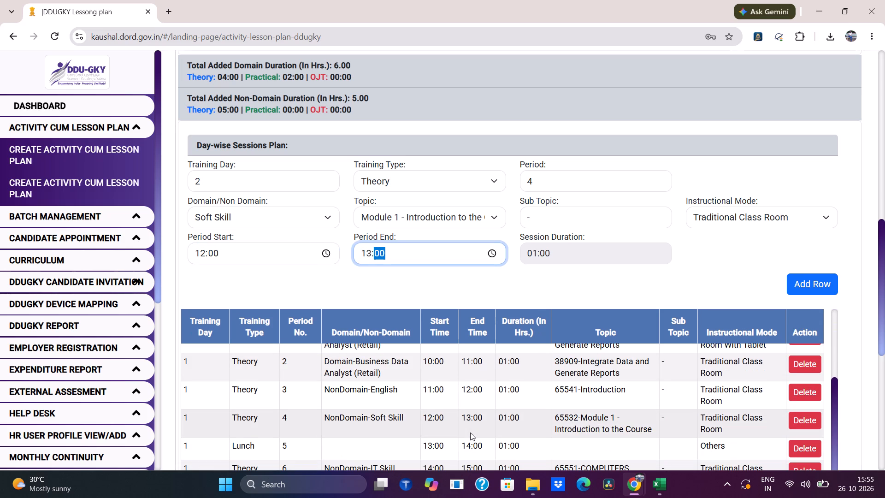
scroll(470, 433, "up", 4)
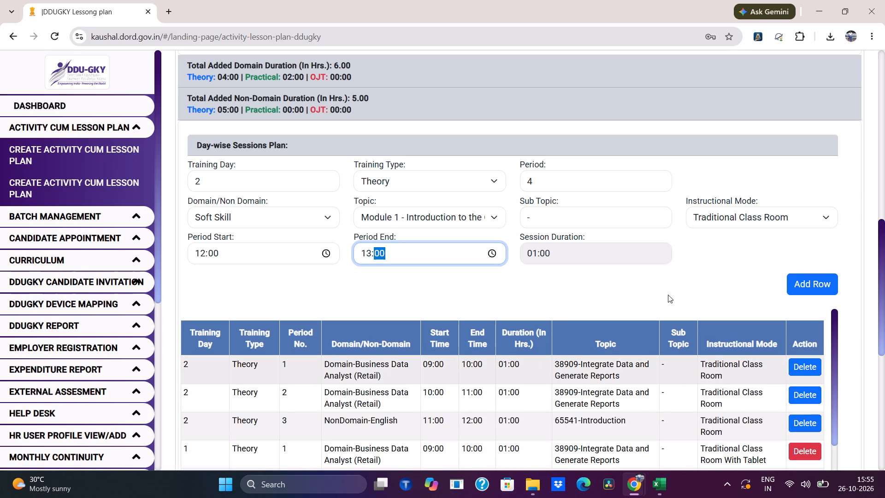
left_click(805, 282)
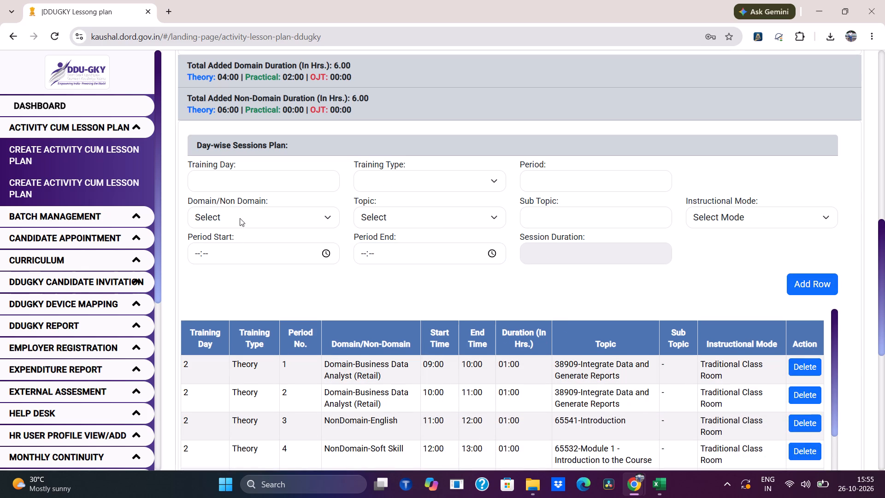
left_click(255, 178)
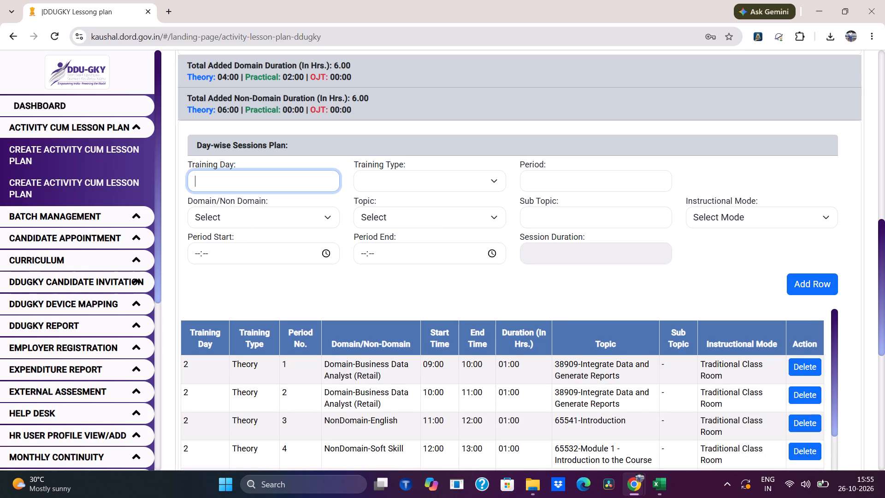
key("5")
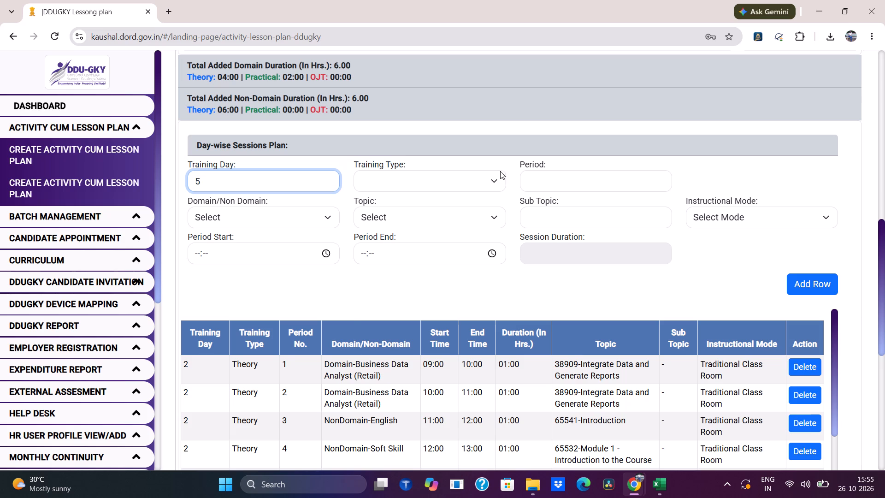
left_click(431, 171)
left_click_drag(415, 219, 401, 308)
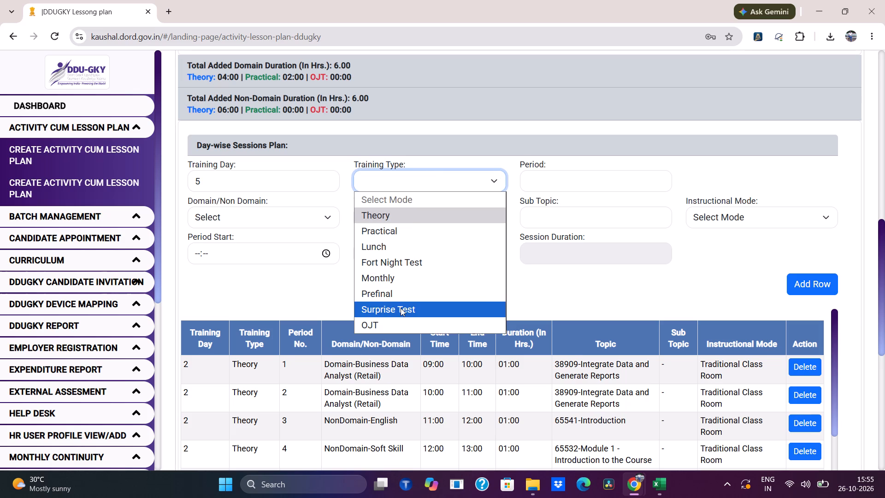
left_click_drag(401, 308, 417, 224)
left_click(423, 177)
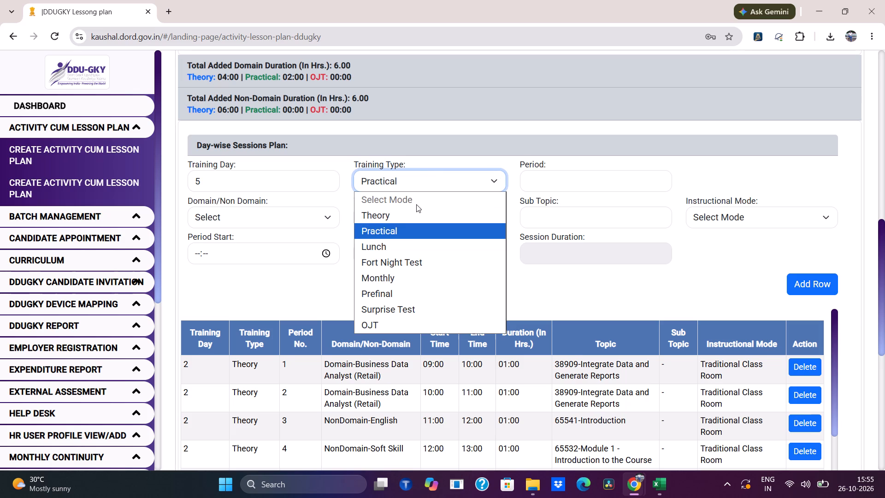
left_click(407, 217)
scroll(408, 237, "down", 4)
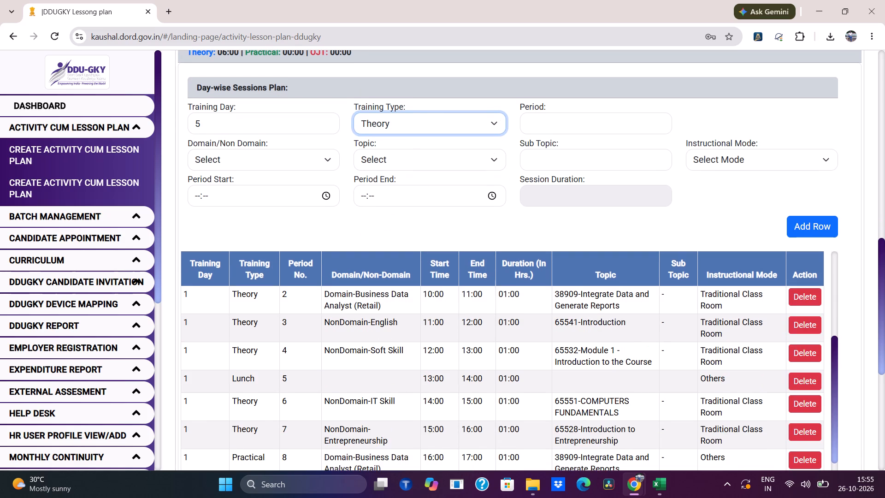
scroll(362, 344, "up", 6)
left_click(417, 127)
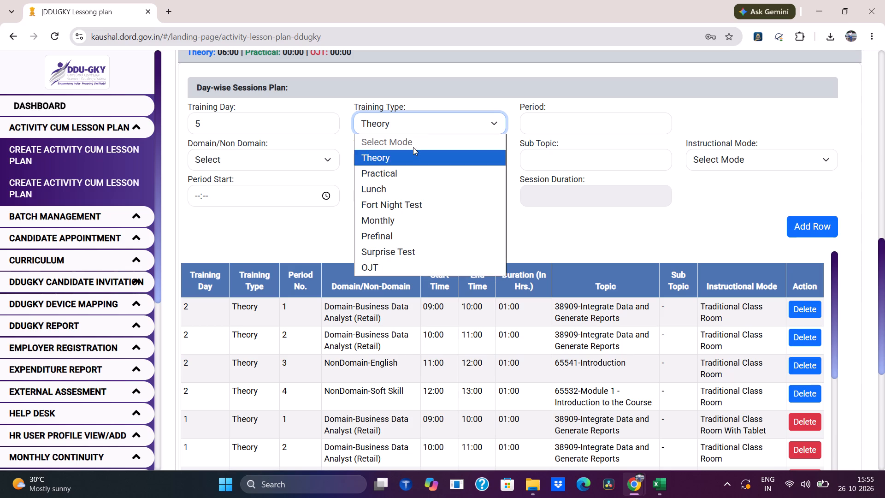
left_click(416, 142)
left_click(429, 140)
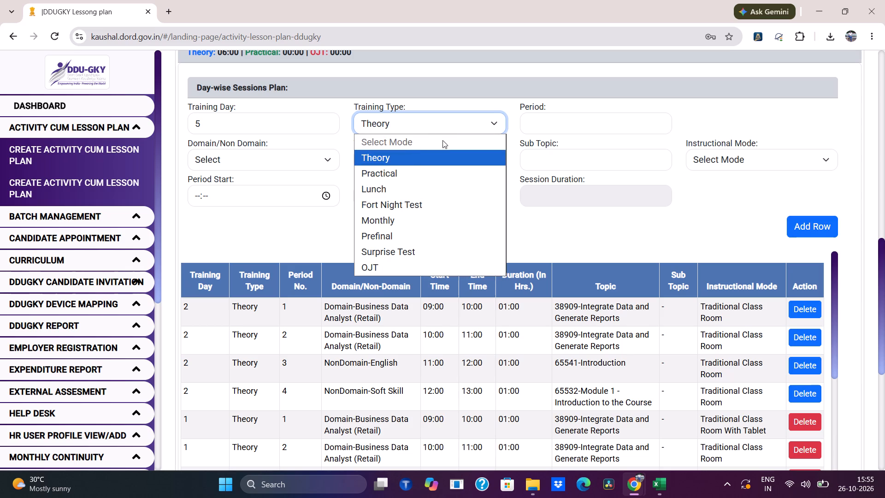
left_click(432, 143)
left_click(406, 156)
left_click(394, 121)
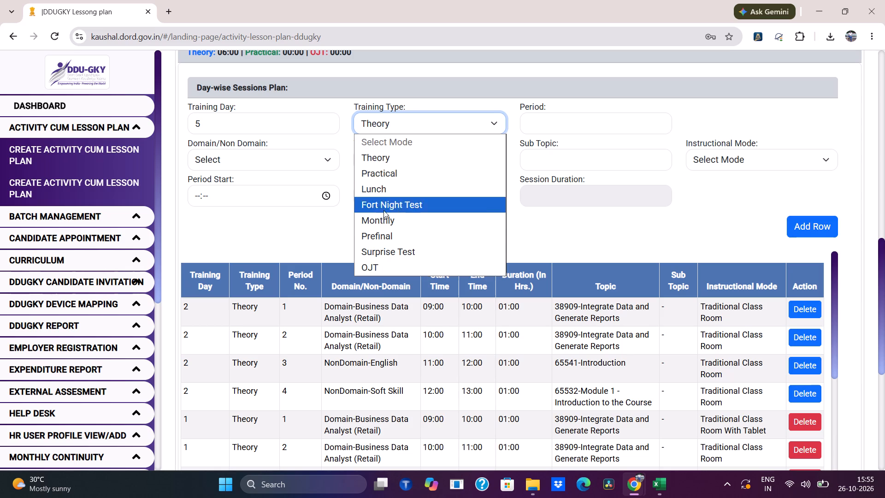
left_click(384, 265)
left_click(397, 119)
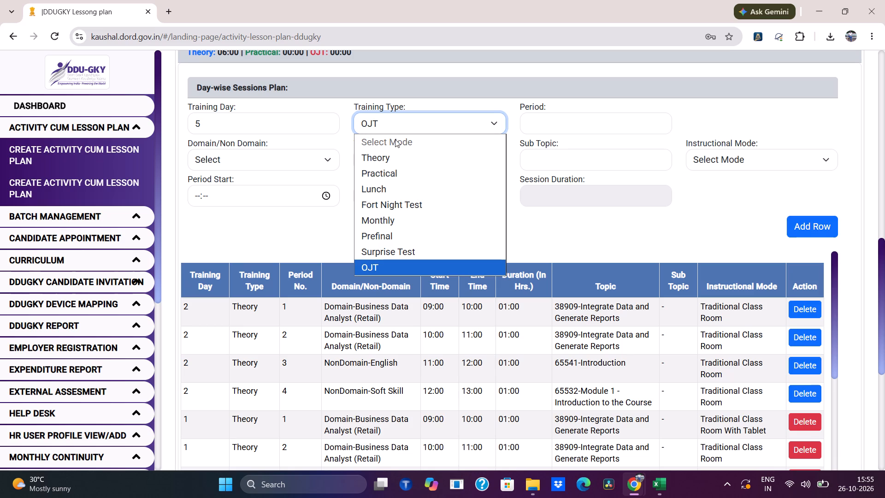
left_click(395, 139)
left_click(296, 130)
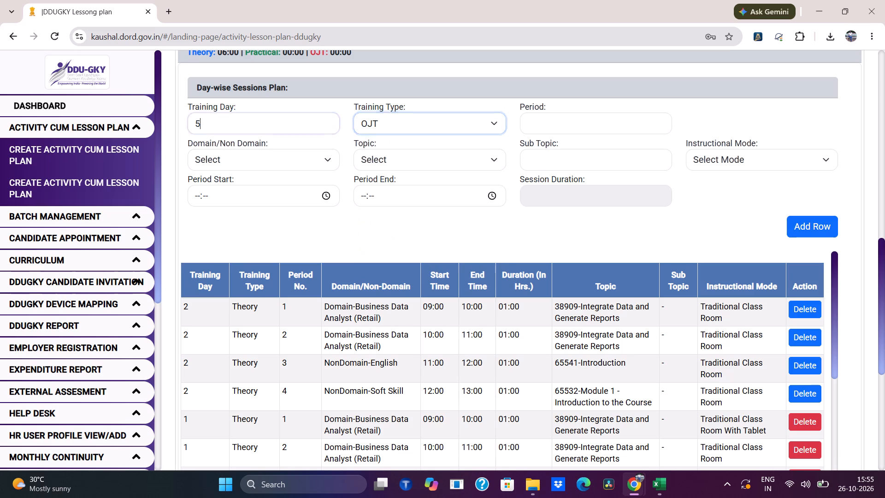
Reload the activity-cum-lesson plan page and return to the day-wise session entry form.
left_click(56, 33)
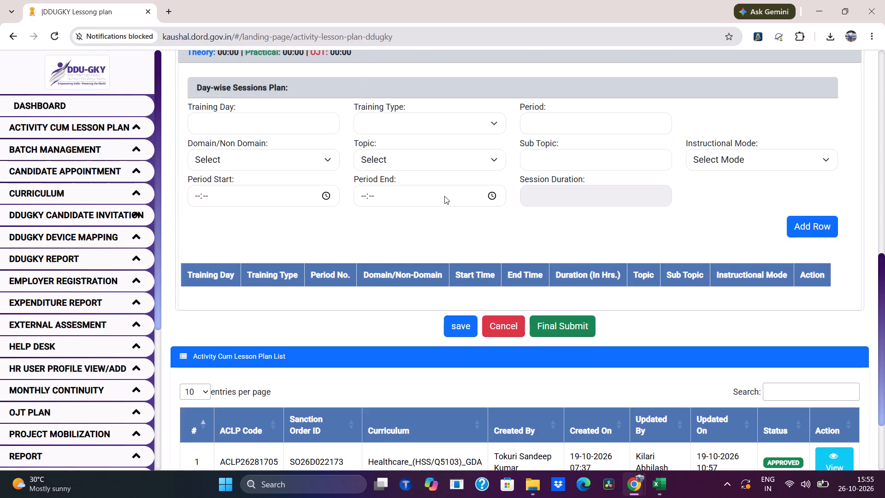
scroll(407, 204, "up", 2)
Fill in a day 2, period 5 entry with training type Lunch and instructional mode Others.
left_click(241, 244)
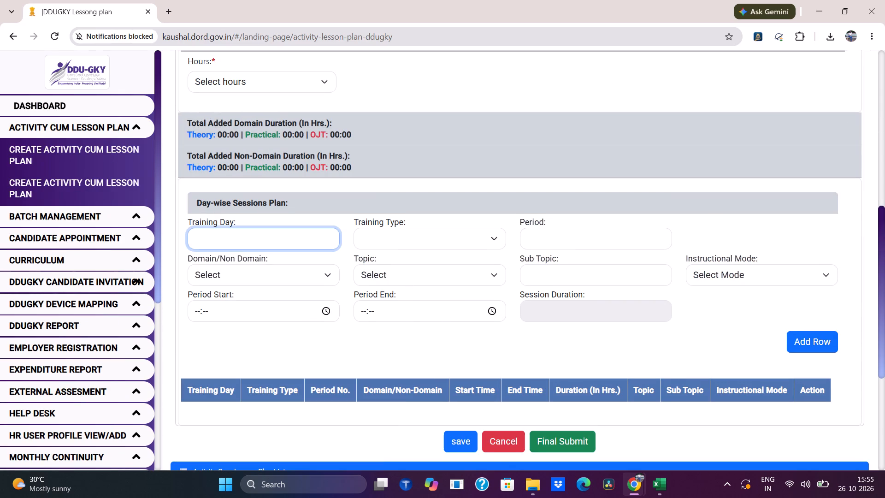
key("2")
left_click(599, 225)
left_click(590, 239)
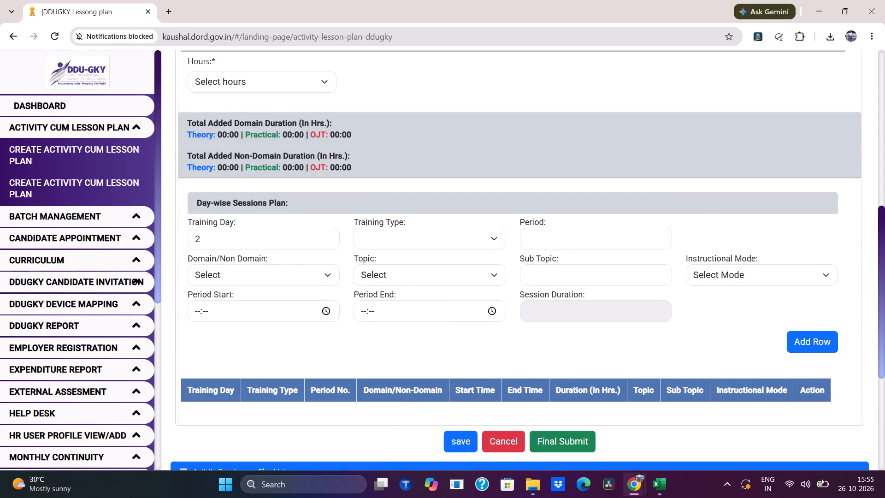
key("5")
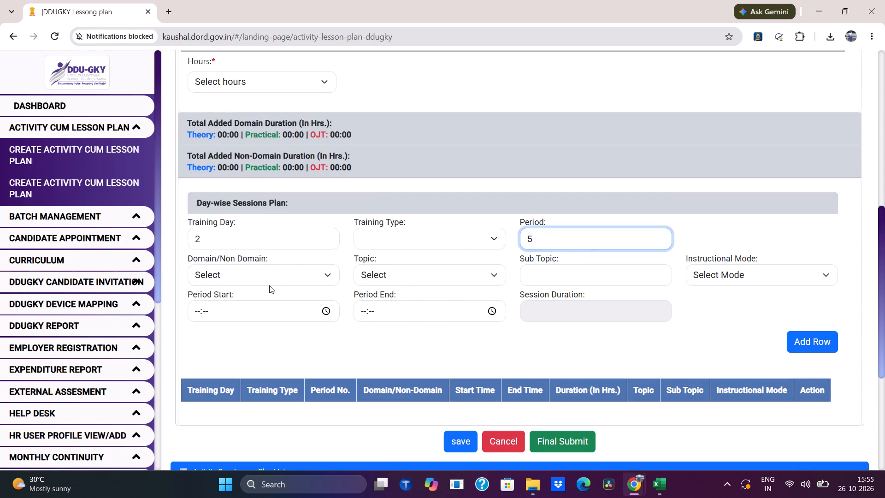
left_click(264, 277)
left_click(377, 277)
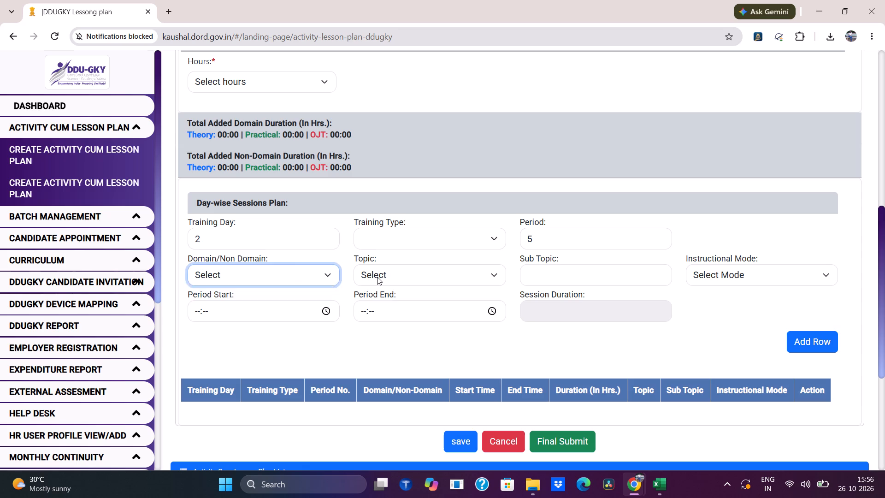
left_click(725, 277)
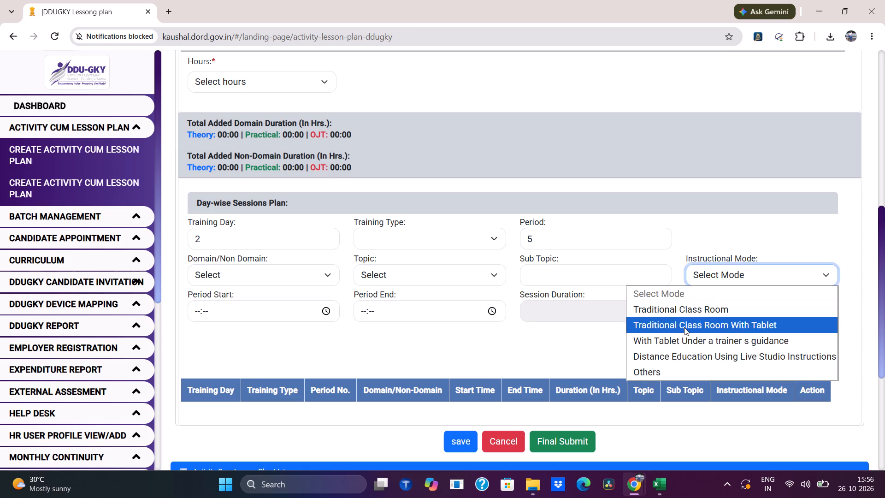
left_click(678, 368)
left_click(607, 267)
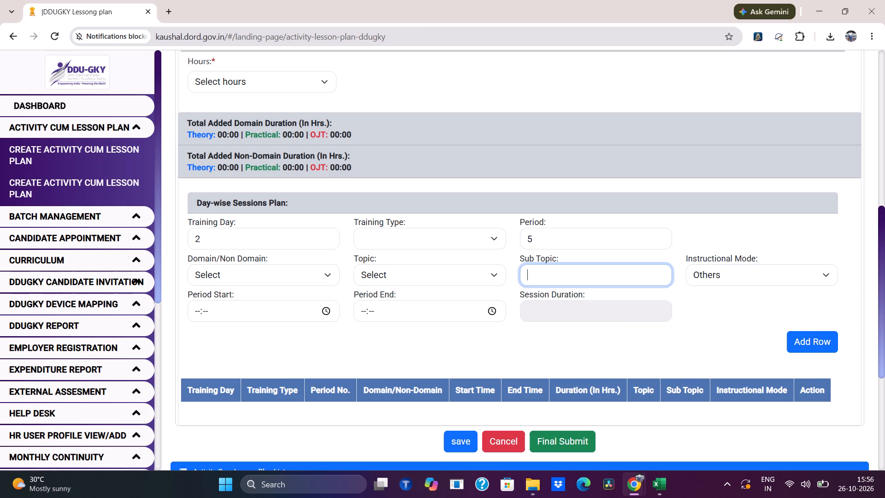
key("minus")
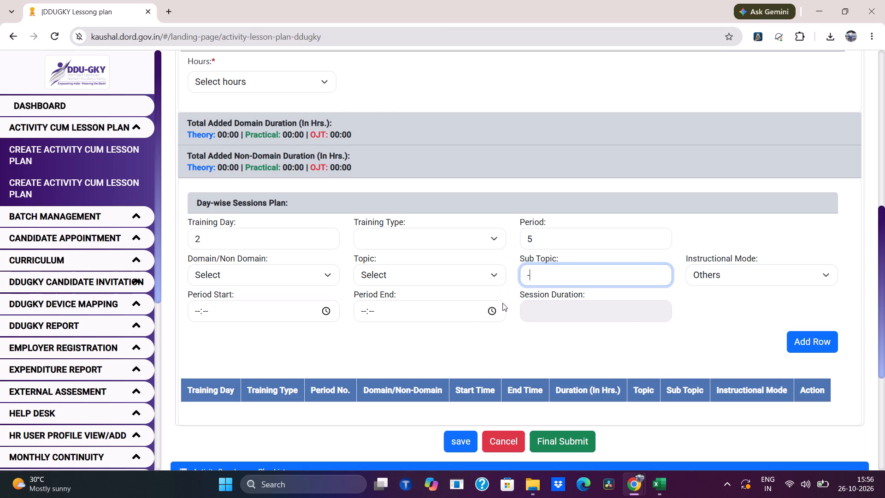
left_click(478, 329)
left_click(436, 232)
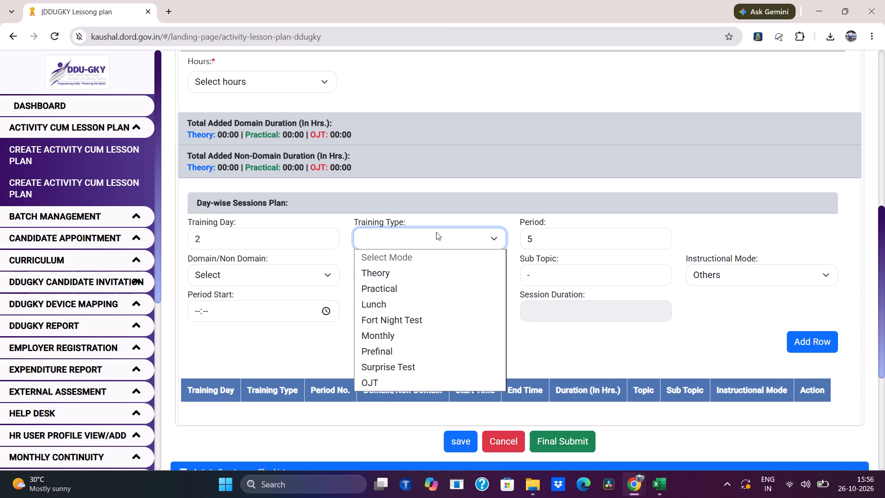
left_click(401, 312)
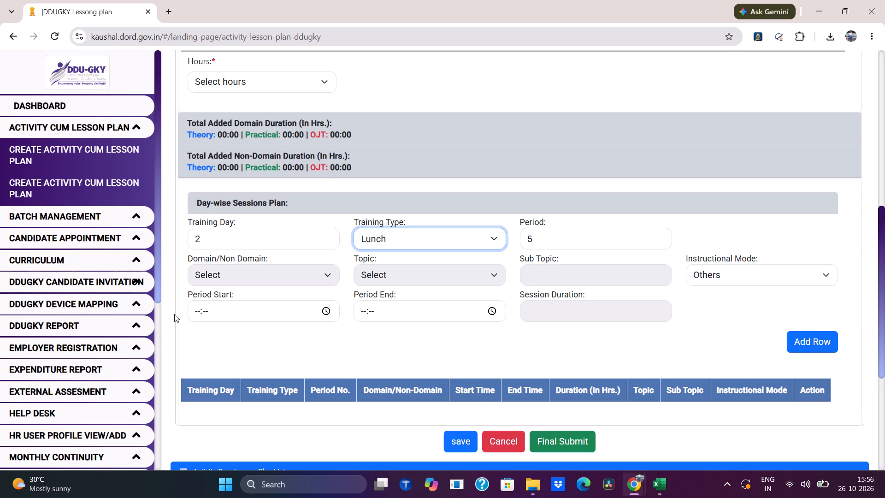
Set the day 2 lunch period from 13:00 to 14:00 and try to add it to the plan.
left_click(194, 312)
type("130")
key("Tab")
key("1")
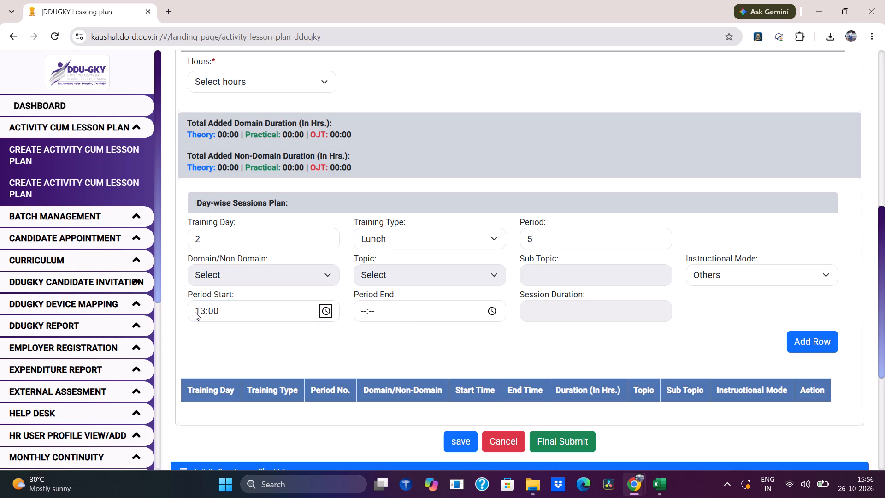
key("Tab")
key("1")
type("40")
key("Tab")
key("Tab")
scroll(378, 389, "down", 4)
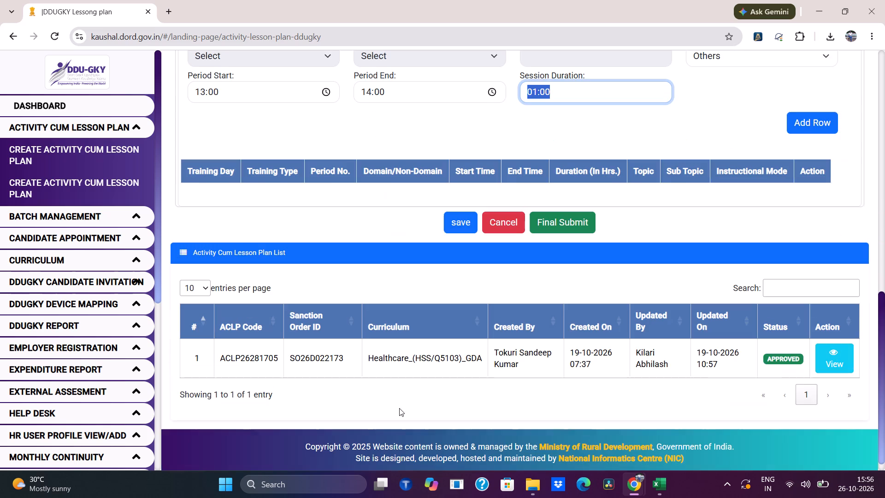
scroll(502, 353, "down", 2)
scroll(502, 353, "up", 3)
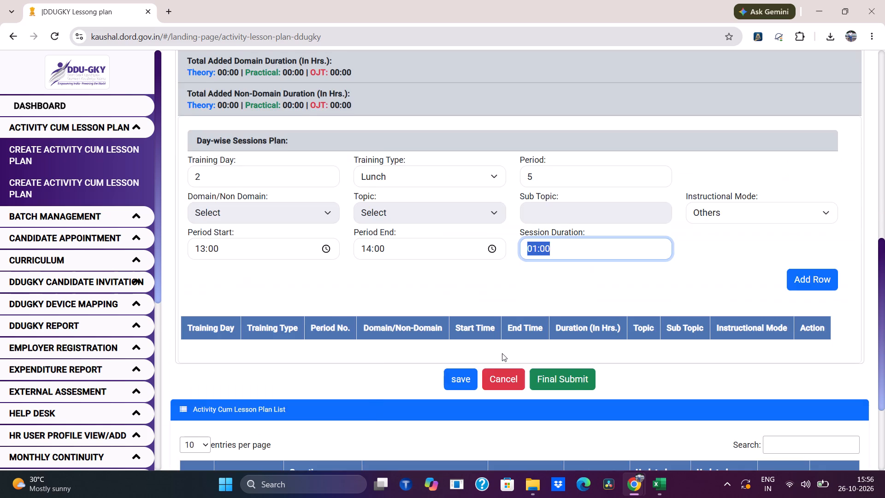
scroll(502, 353, "up", 3)
scroll(502, 361, "down", 5)
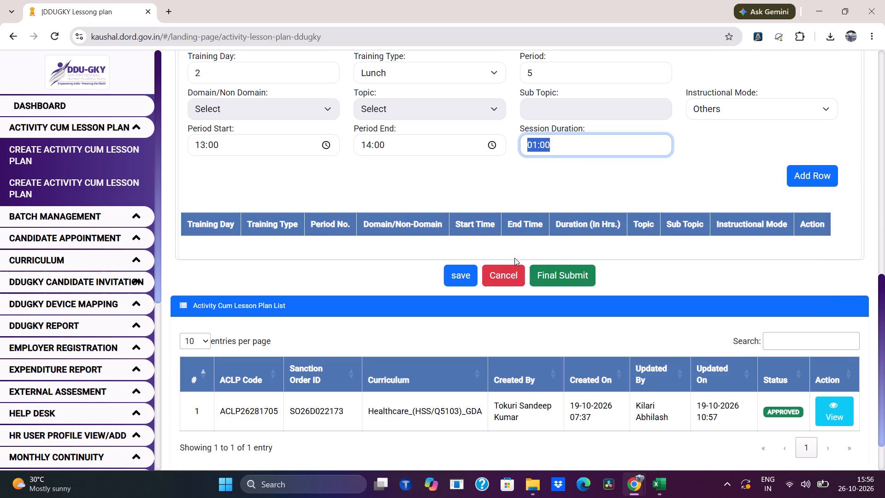
left_click(802, 174)
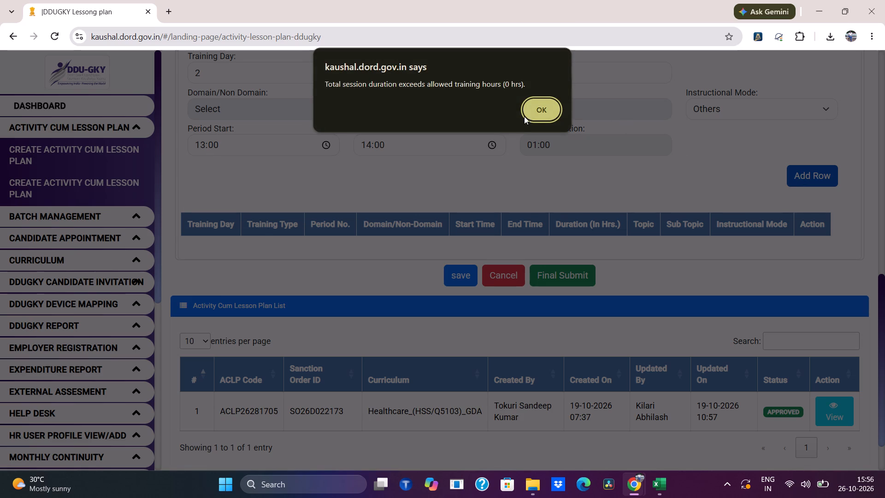
left_click(547, 106)
scroll(474, 167, "up", 2)
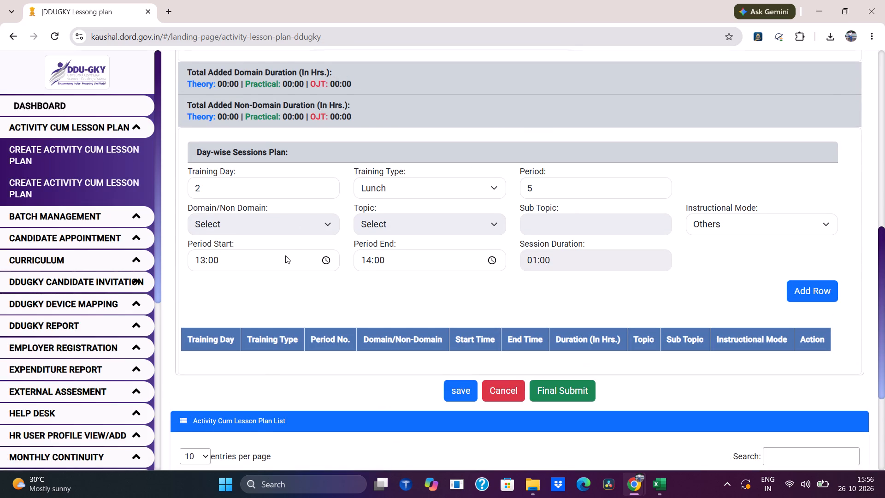
scroll(286, 254, "up", 3)
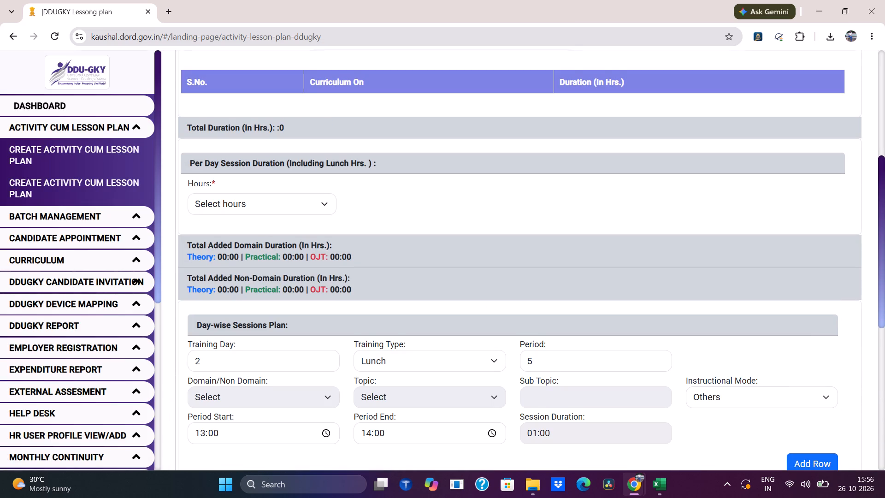
scroll(286, 249, "up", 7)
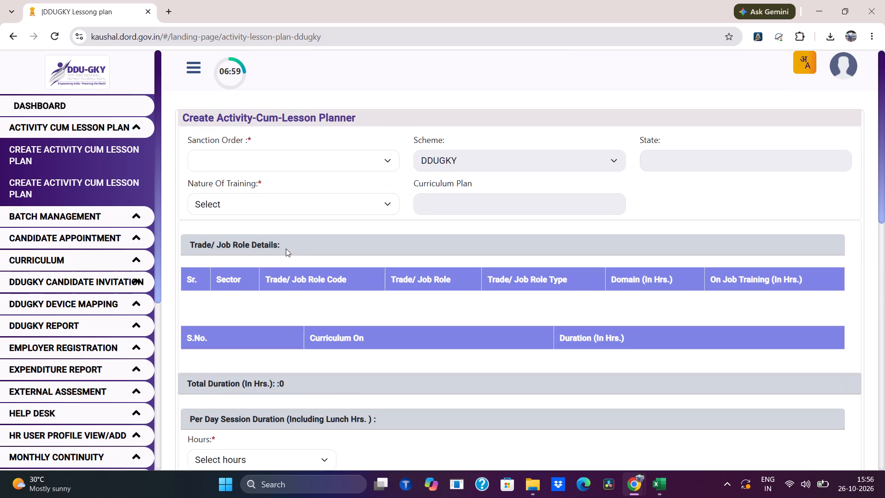
left_click(333, 148)
left_click(327, 162)
left_click(287, 213)
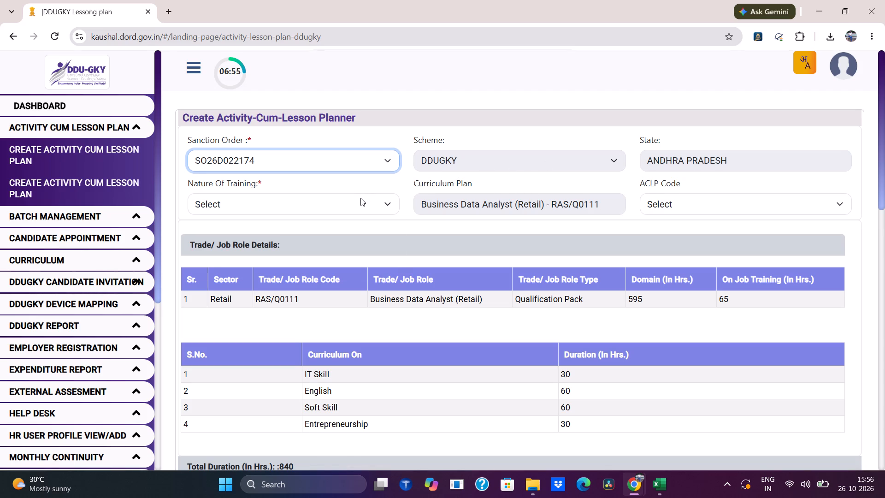
left_click(360, 198)
left_click(222, 236)
left_click(755, 209)
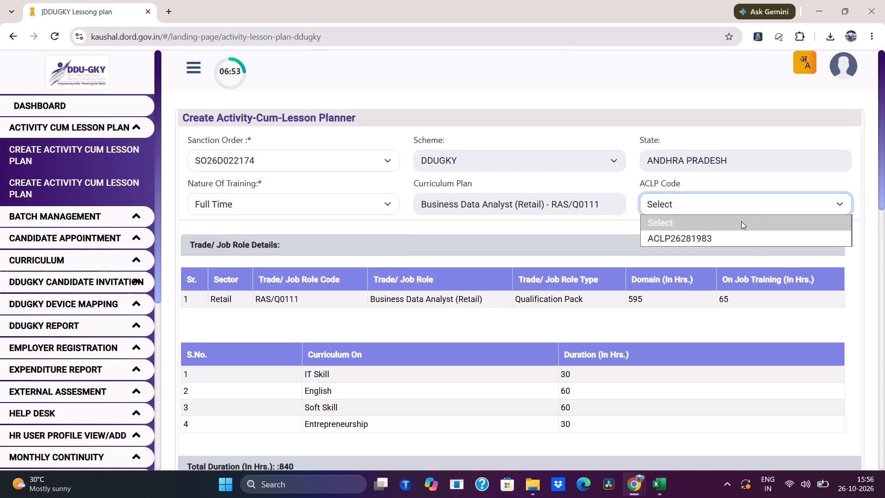
left_click(715, 238)
Review the saved day-wise sessions list to check which days and periods it contains.
scroll(521, 239, "down", 7)
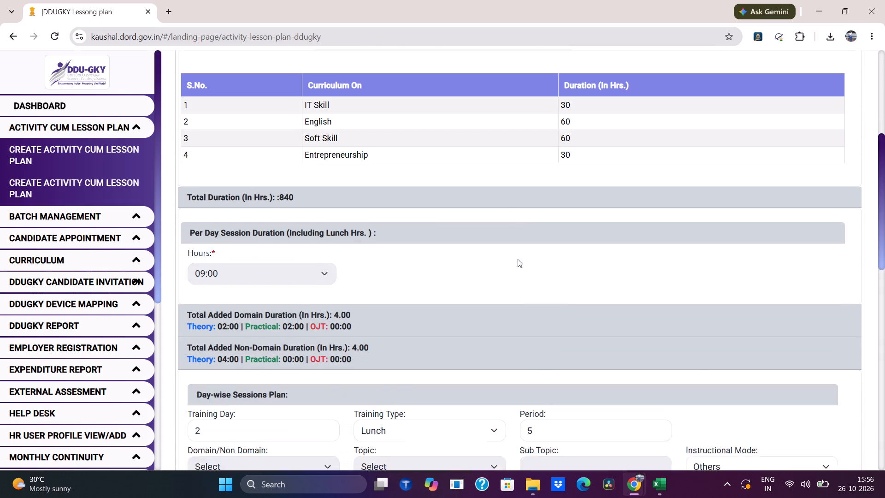
scroll(518, 259, "down", 5)
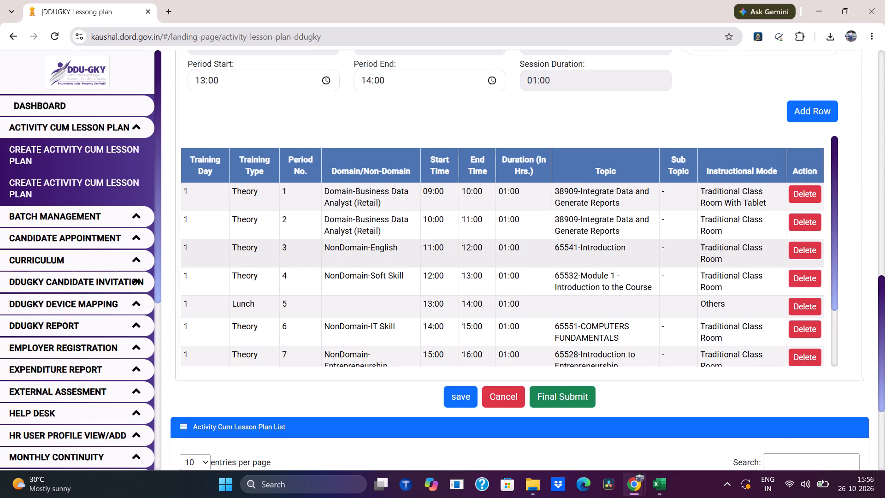
scroll(342, 251, "up", 2)
scroll(342, 251, "down", 3)
scroll(342, 251, "up", 3)
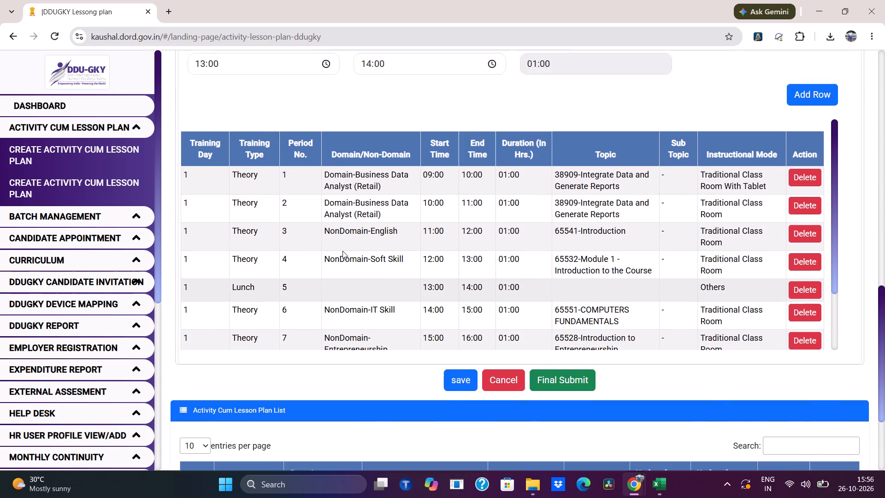
scroll(523, 301, "down", 4)
scroll(394, 300, "down", 2)
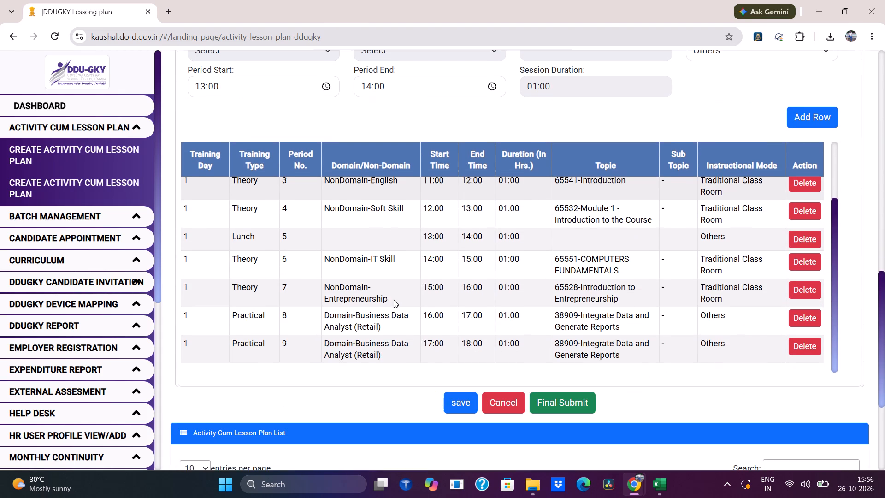
scroll(385, 300, "up", 6)
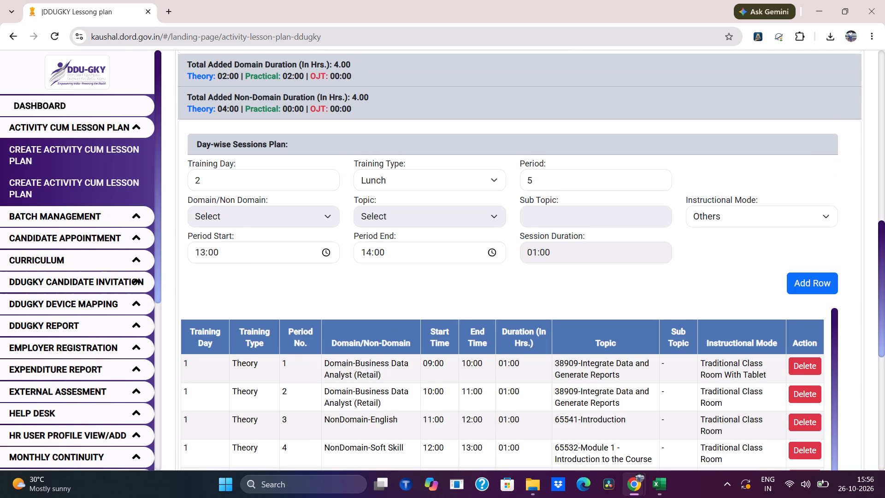
Change the day 2 entry to period 1, Theory, Business Data Analyst (Retail), Integrate Data and Generate Reports, sub topic "-", Traditional Class Room.
left_click(577, 190)
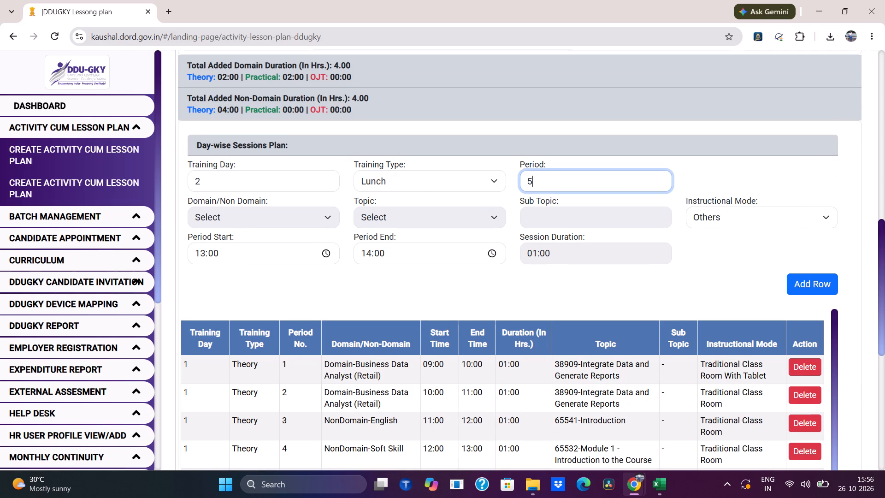
key("BackSpace")
key("1")
left_click(491, 168)
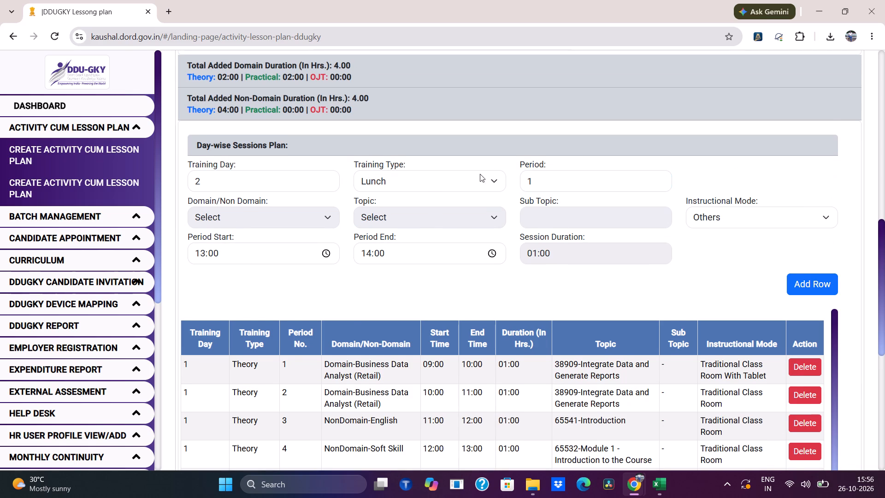
left_click(471, 181)
left_click(424, 215)
left_click(273, 218)
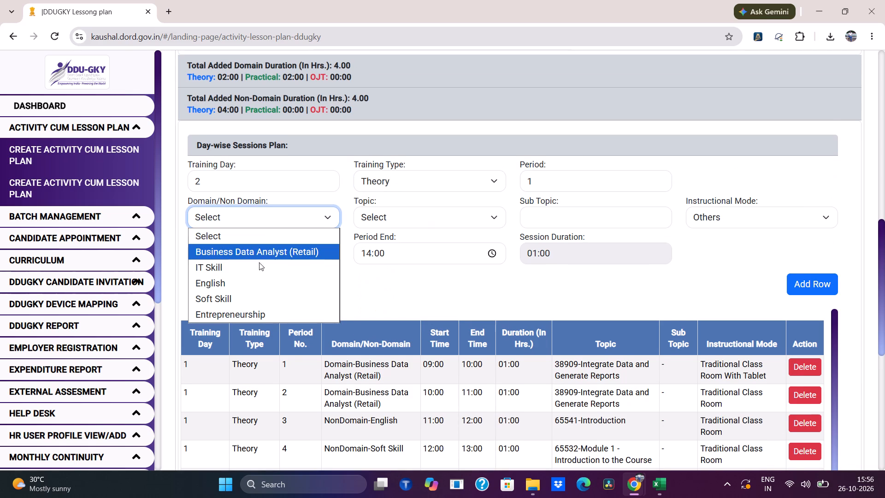
left_click(271, 253)
left_click(422, 217)
left_click(417, 249)
left_click(610, 218)
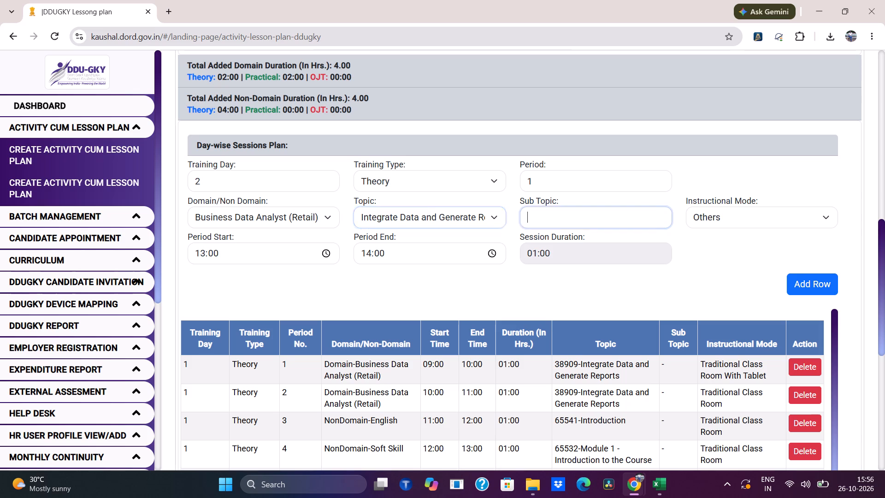
key("minus")
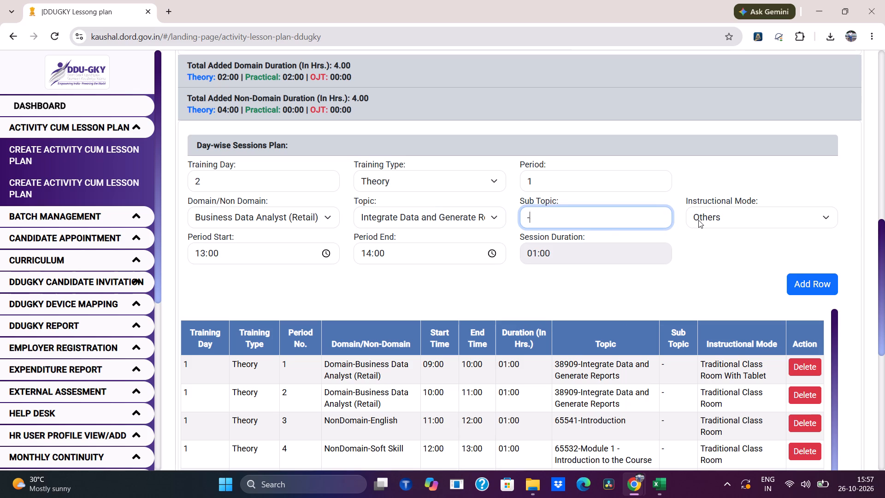
left_click(698, 220)
left_click(701, 251)
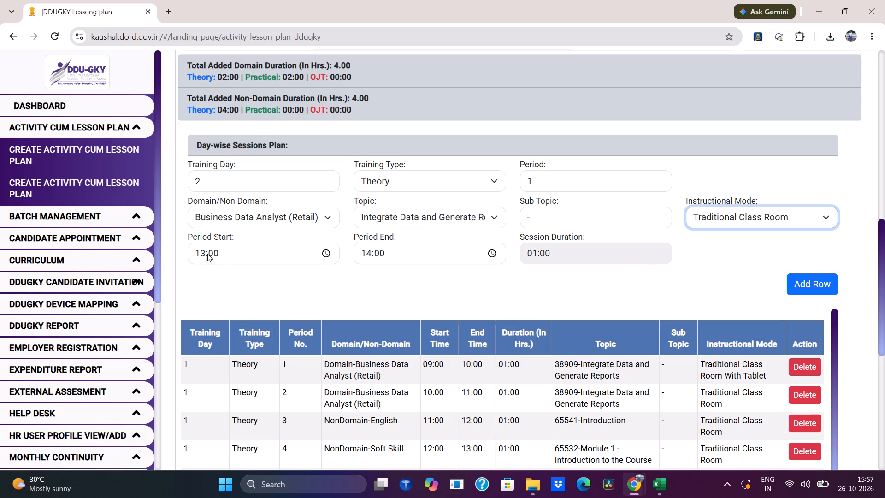
Set the day 2, period 1 start time to 09:00.
left_click(205, 255)
key("9")
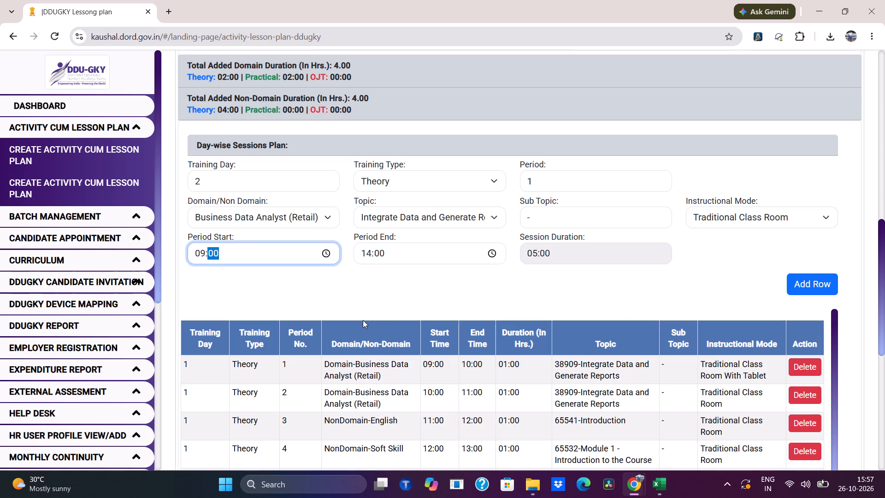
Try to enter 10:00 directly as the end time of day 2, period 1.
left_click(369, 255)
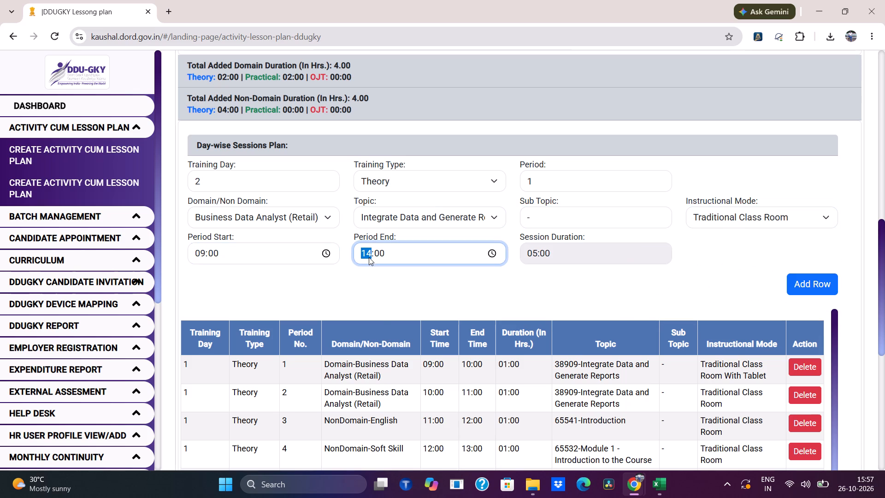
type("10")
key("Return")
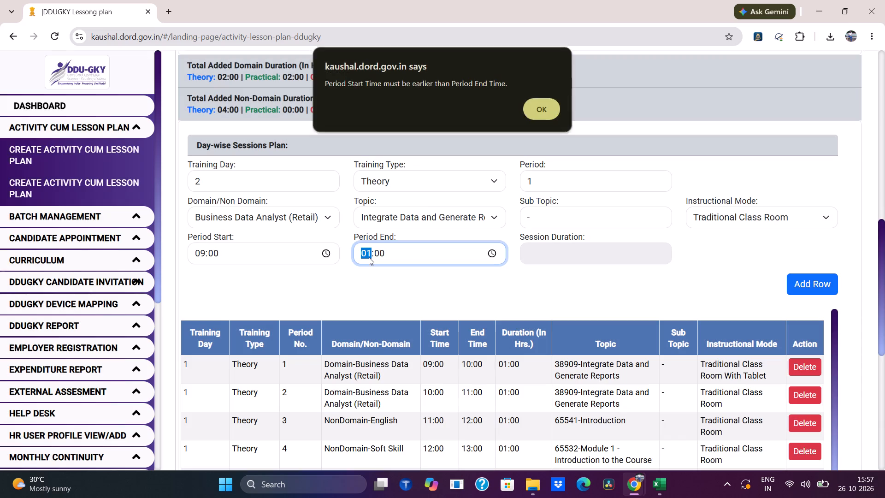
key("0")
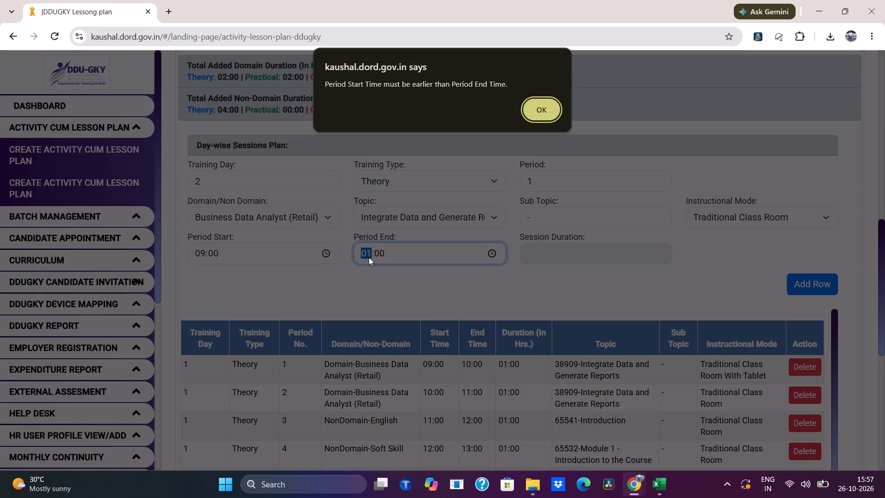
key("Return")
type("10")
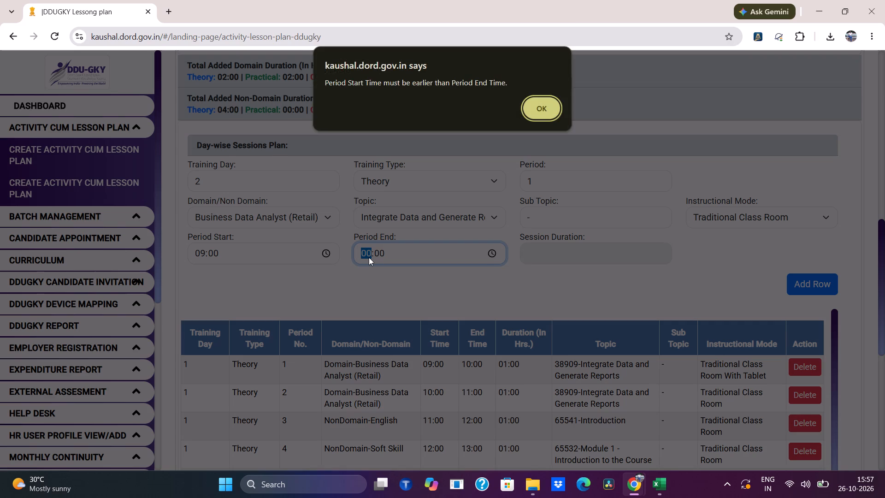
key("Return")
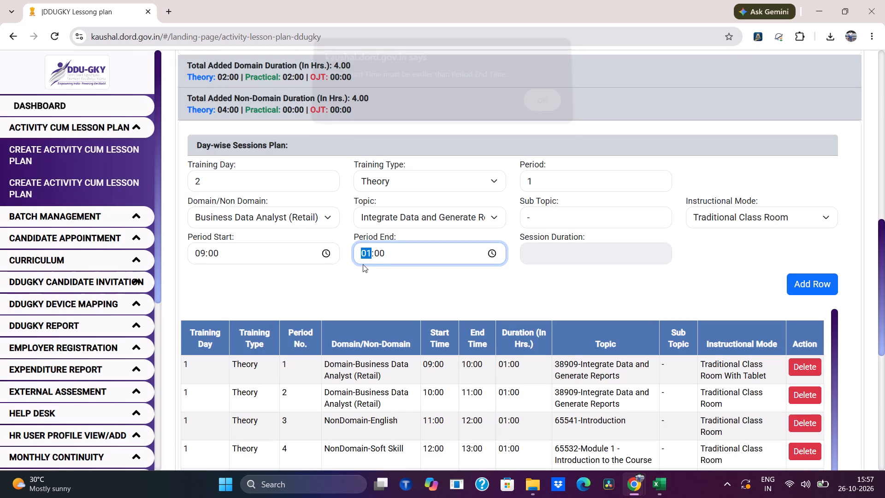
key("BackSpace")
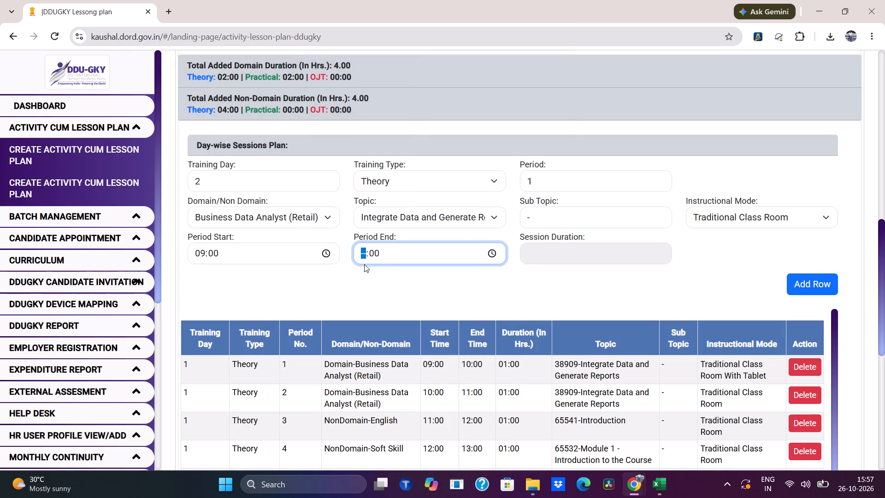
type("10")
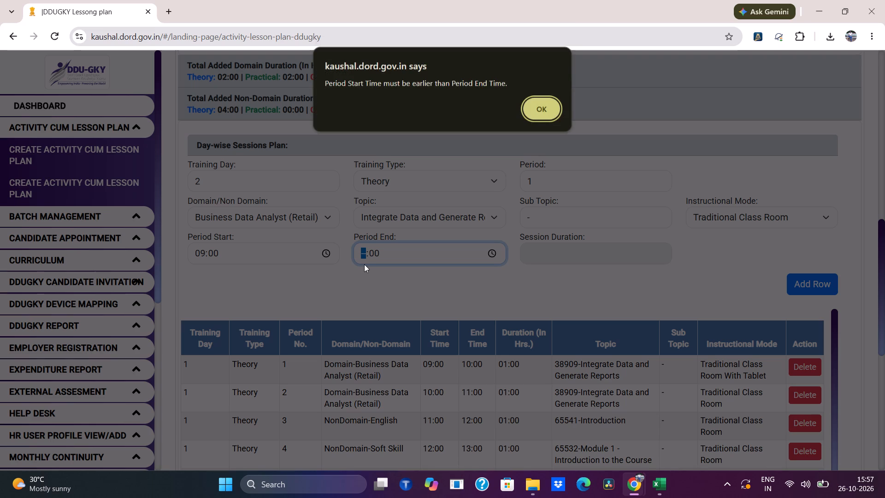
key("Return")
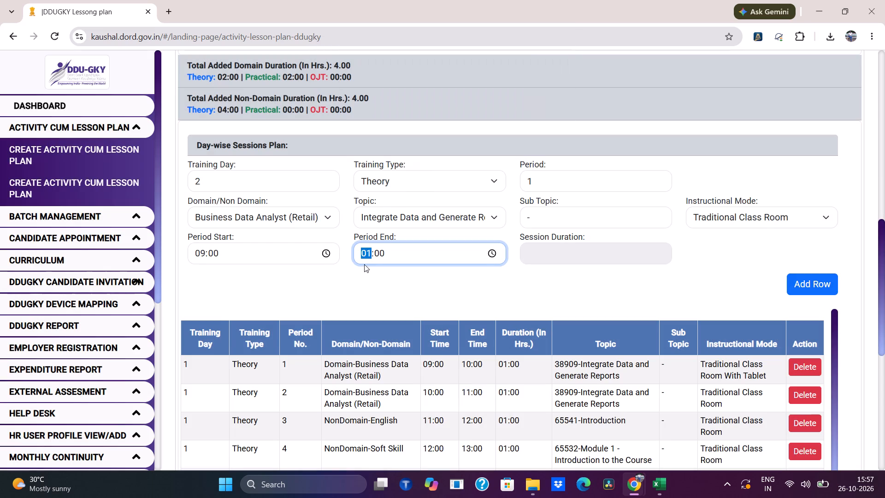
Advance the day 2, period 1 end time hour by hour to 10:00 and add the session to the plan.
key("Up")
key("Up")
key("Return")
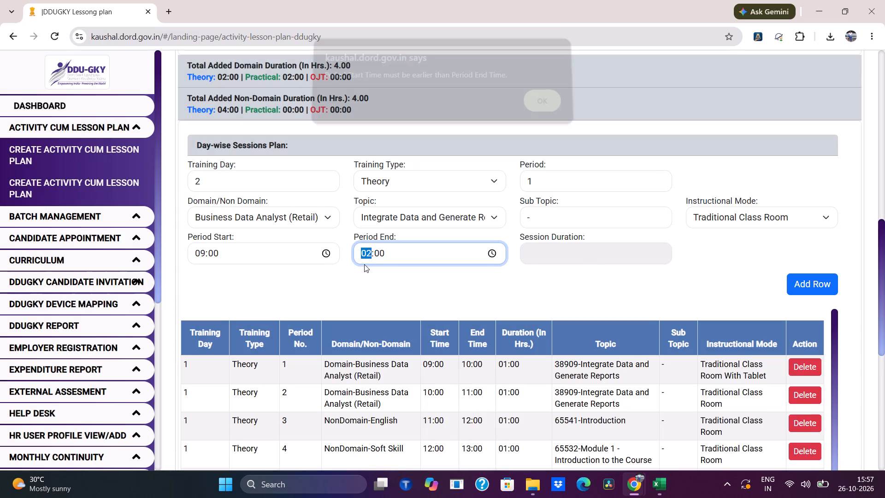
key("Up")
key("Return")
key("Up")
key("Return")
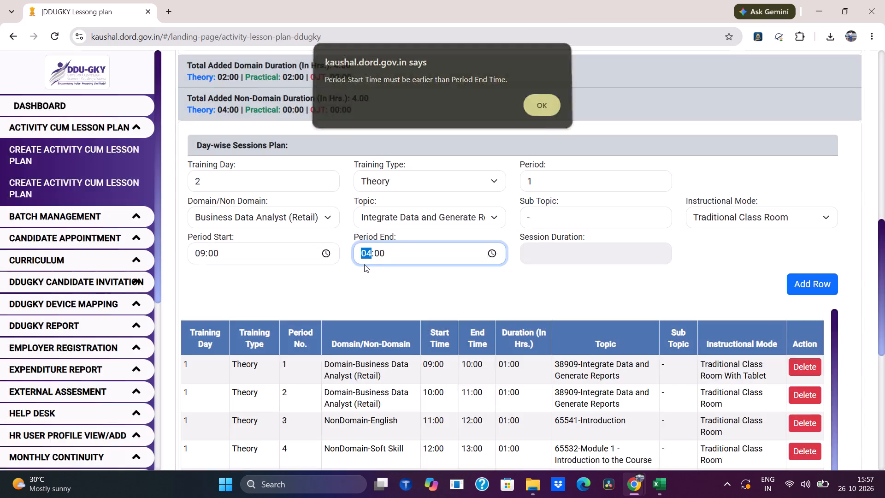
key("Up")
key("Return")
key("Up")
key("Return")
key("Up")
key("Return")
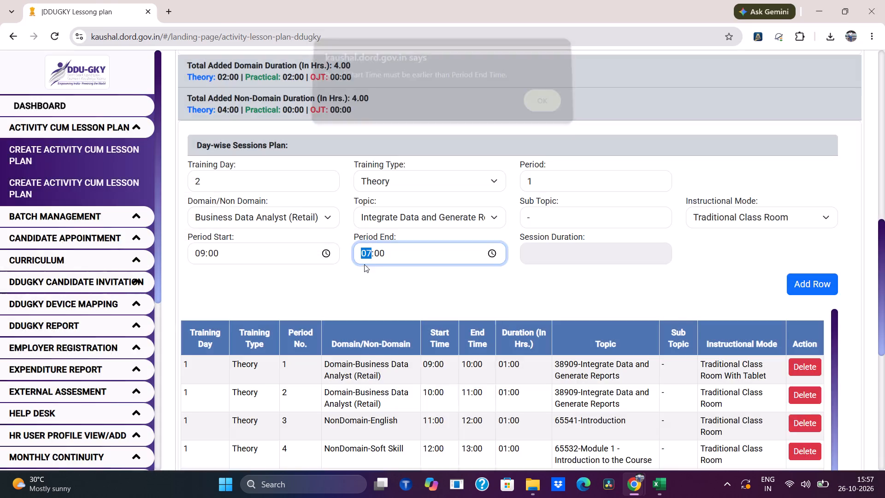
key("Up")
key("Return")
key("Up")
key("Return")
key("Up")
key("Return")
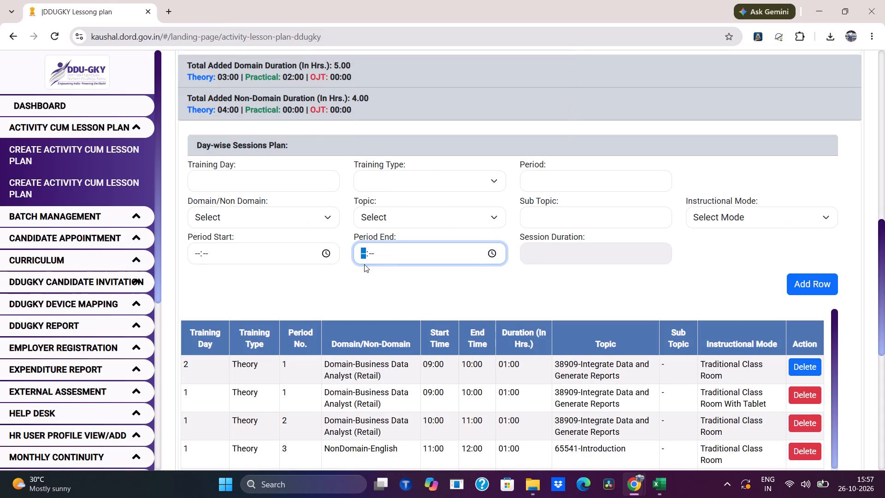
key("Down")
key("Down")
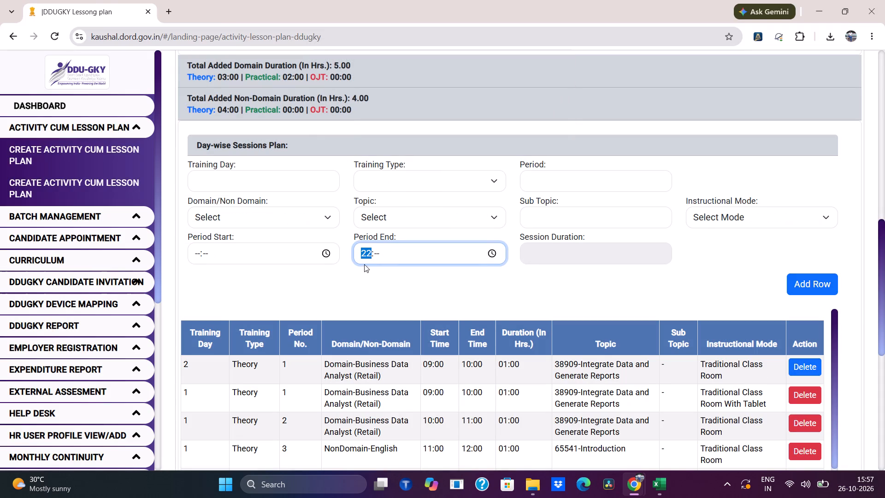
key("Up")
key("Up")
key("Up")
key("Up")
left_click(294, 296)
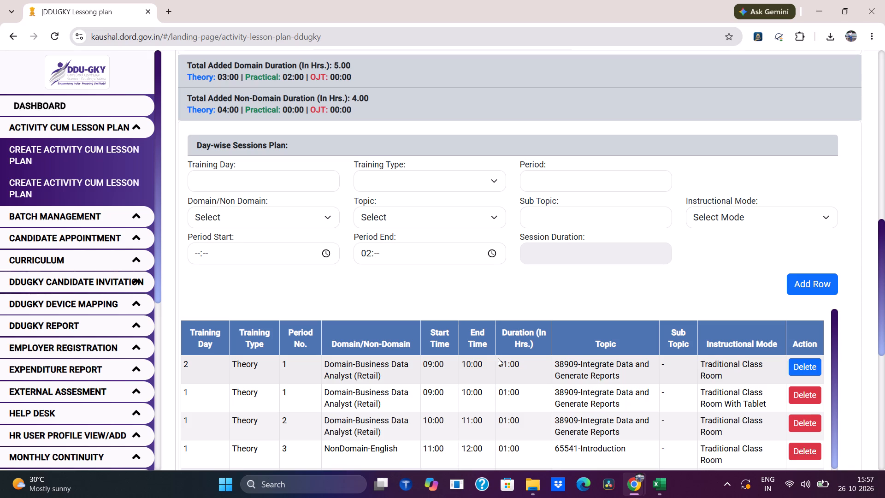
Start a new session entry for training day 2 with training type Theory and period 2.
scroll(596, 401, "down", 5)
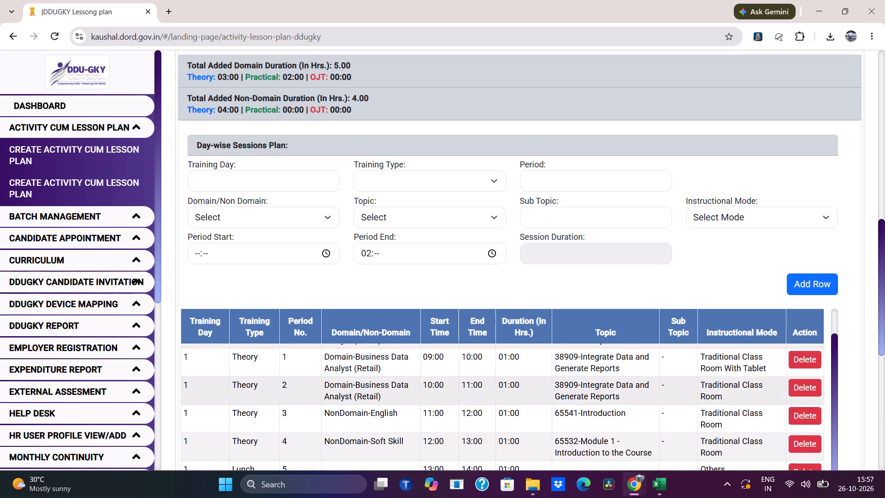
scroll(599, 404, "down", 7)
scroll(599, 404, "up", 8)
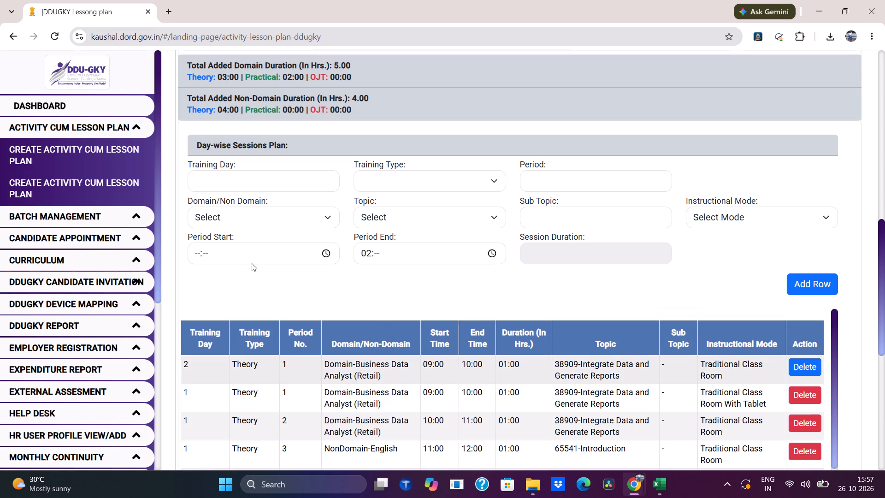
left_click(277, 179)
key("2")
key("Tab")
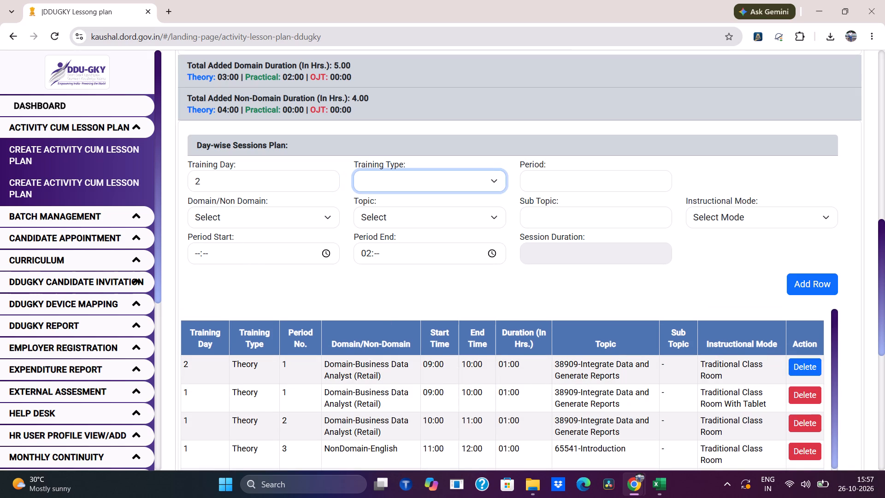
key("Down")
key("Tab")
key("2")
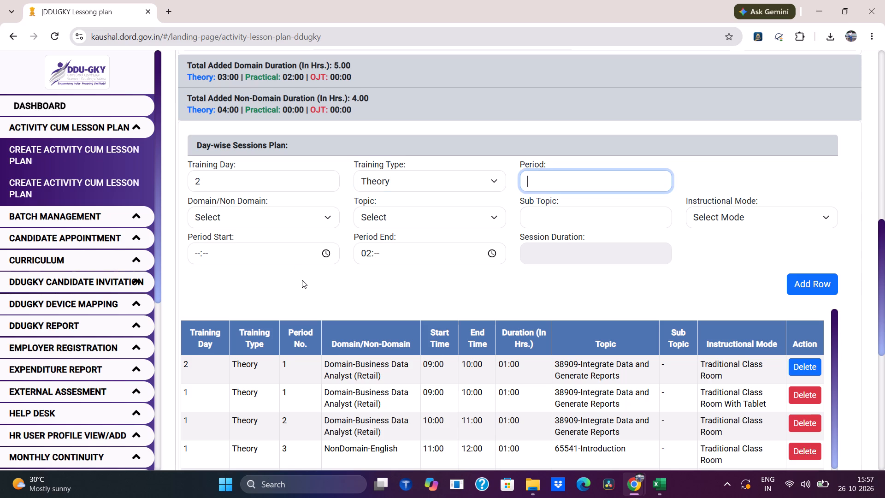
key("Tab")
Assign Business Data Analyst (Retail), Integrate Data and Generate Reports, sub topic "-" and Traditional Class Room to day 2, period 2.
left_click(249, 221)
left_click(232, 250)
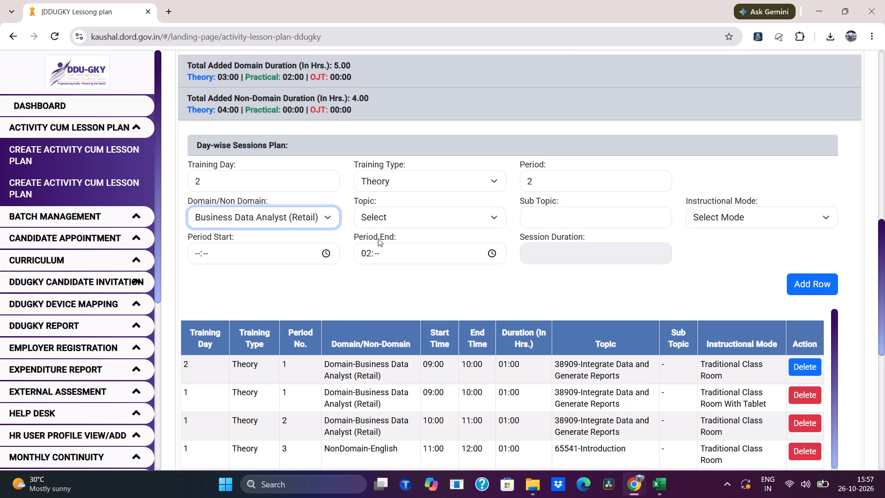
left_click(395, 215)
left_click(403, 254)
left_click(571, 211)
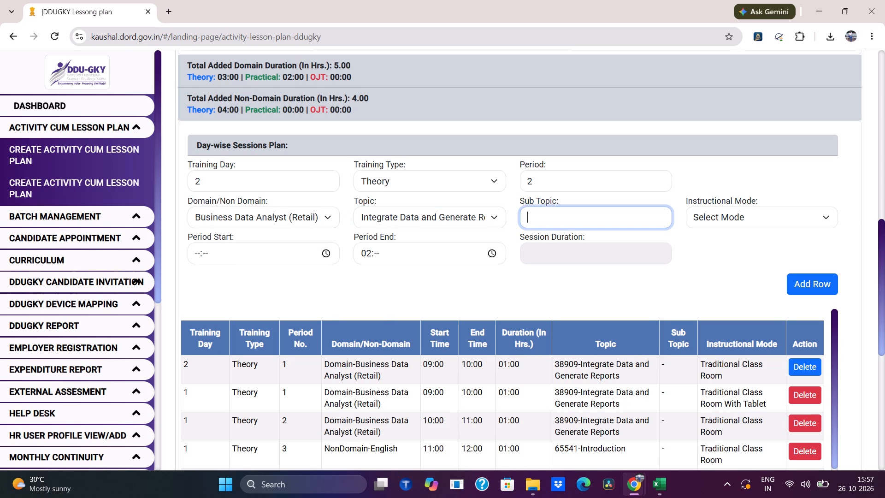
key("minus")
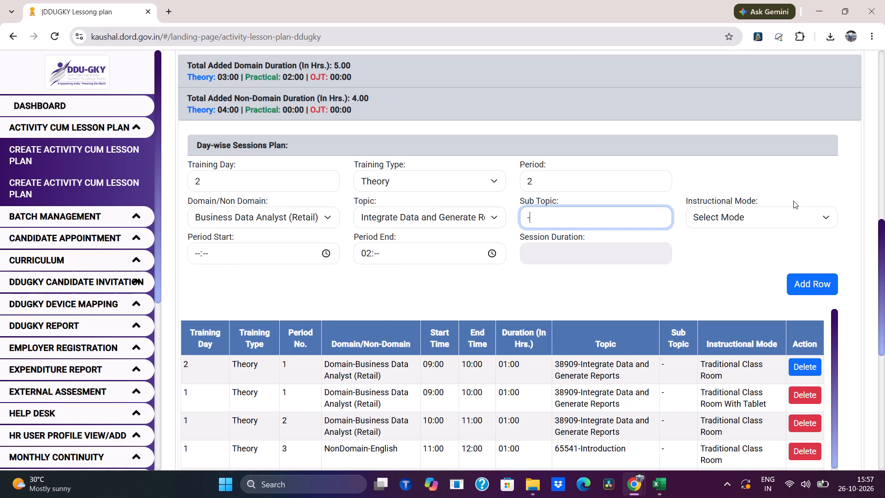
left_click(793, 201)
left_click(747, 230)
left_click(732, 224)
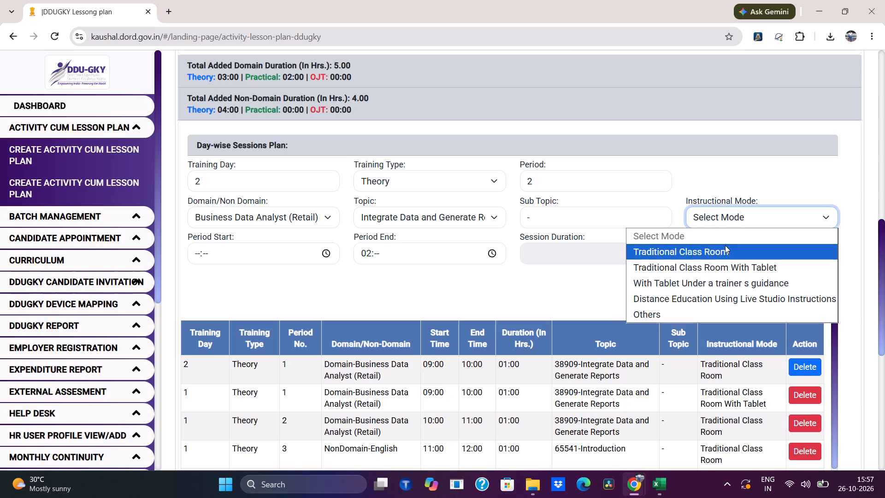
left_click(725, 245)
Set day 2, period 2 to run from 10:00 to 11:00 and add the session to the plan.
left_click(226, 259)
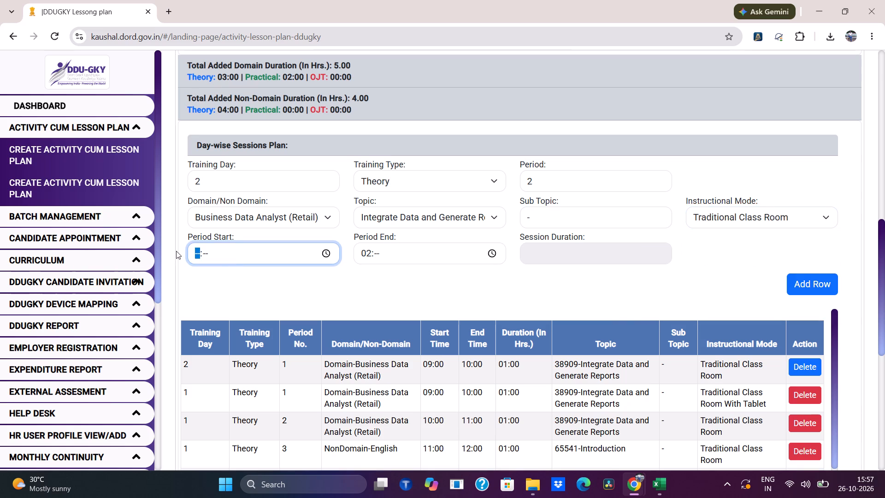
type("10")
key("Tab")
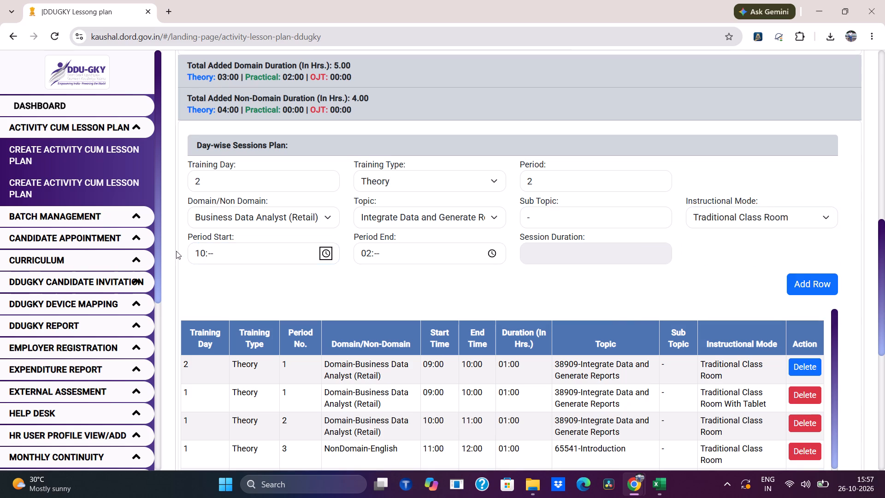
left_click(210, 251)
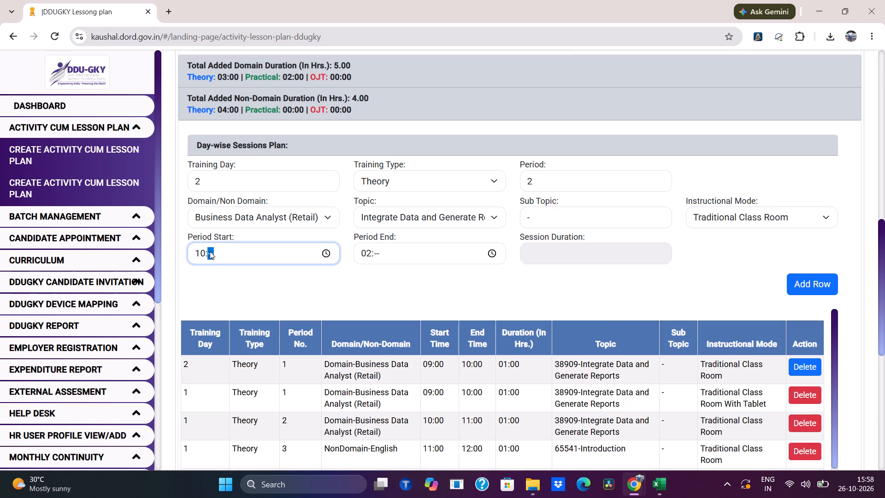
key("0")
key("Tab")
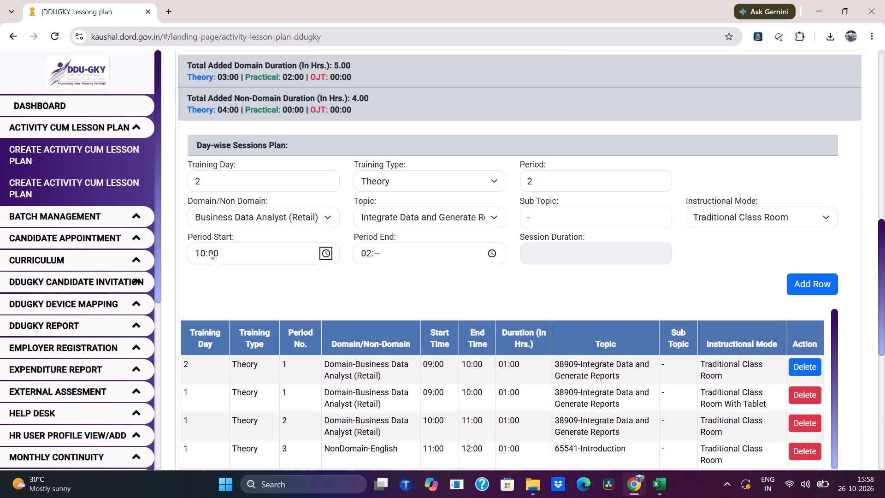
key("Tab")
key("1")
type("100")
left_click(624, 293)
left_click(830, 277)
Start a new session entry for training day 2 with training type Theory and period 3.
left_click(249, 169)
left_click(245, 187)
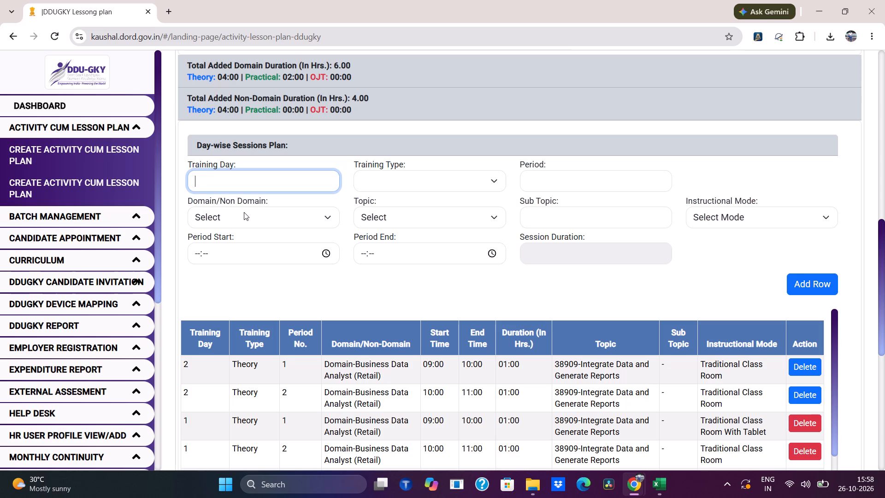
key("2")
key("Tab")
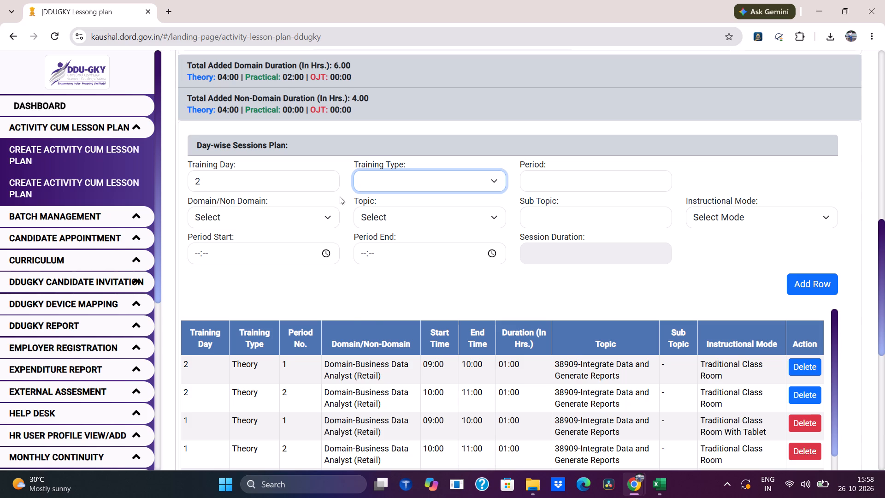
left_click(374, 178)
left_click_drag(378, 206, 383, 219)
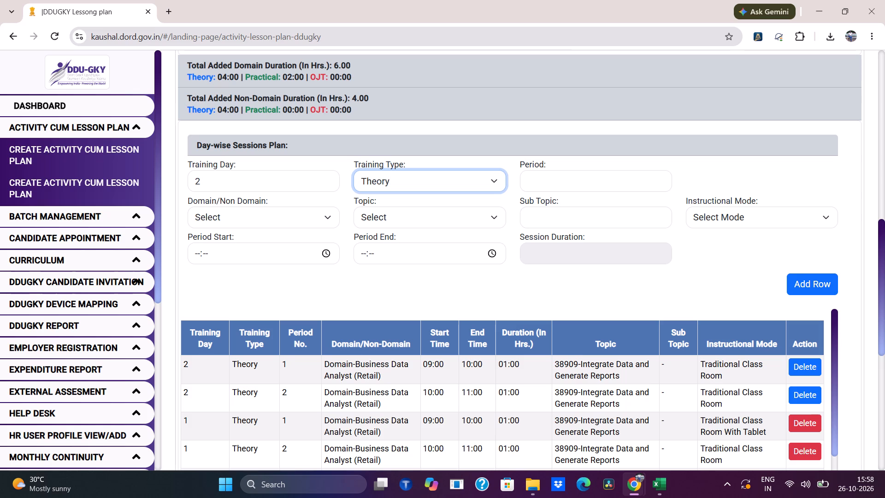
left_click(537, 187)
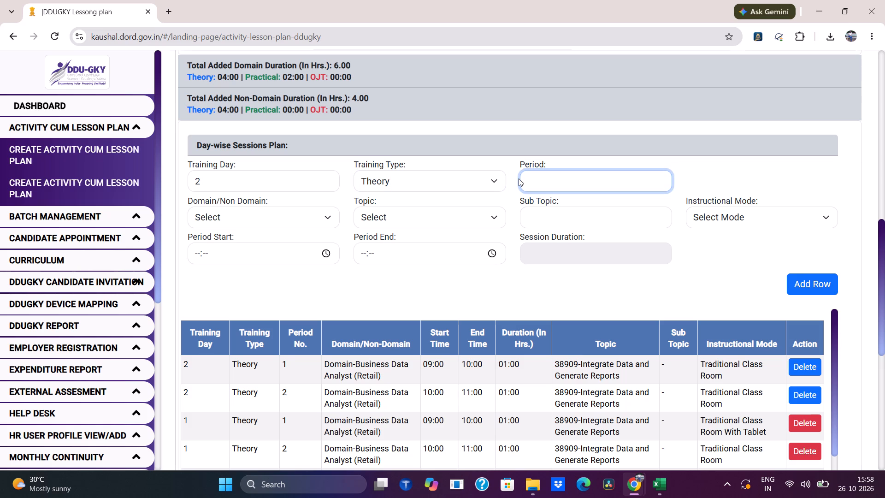
key("3")
key("Tab")
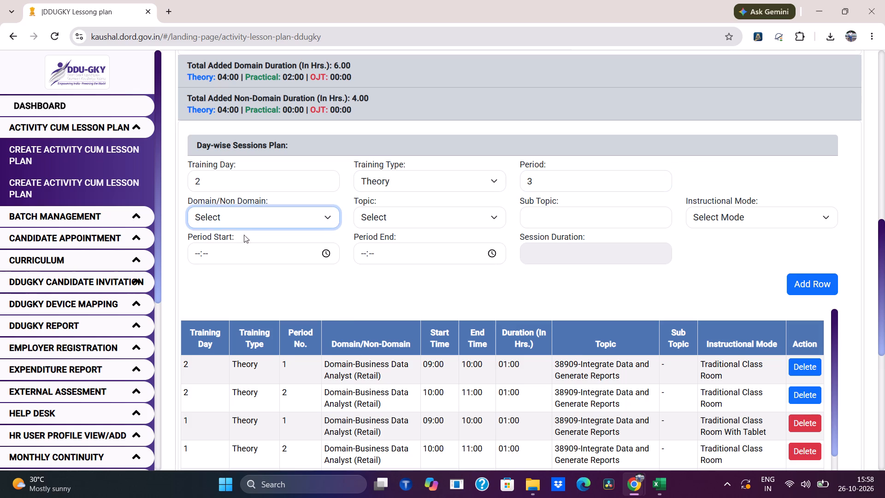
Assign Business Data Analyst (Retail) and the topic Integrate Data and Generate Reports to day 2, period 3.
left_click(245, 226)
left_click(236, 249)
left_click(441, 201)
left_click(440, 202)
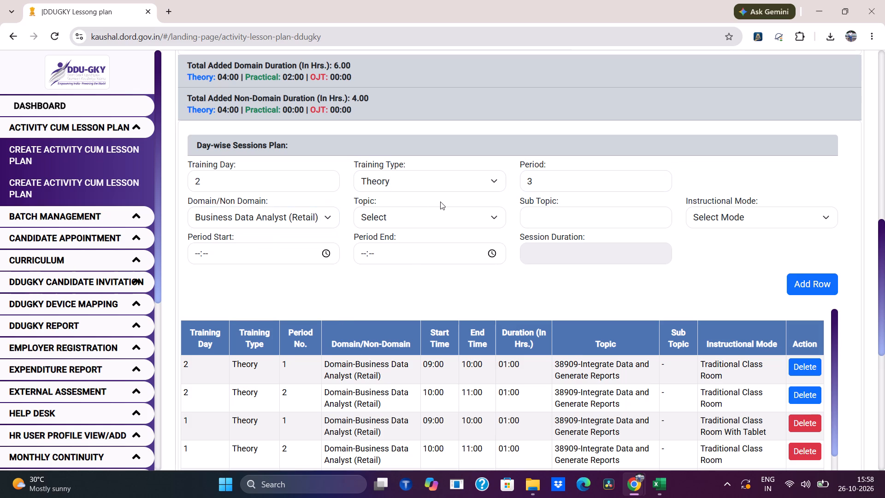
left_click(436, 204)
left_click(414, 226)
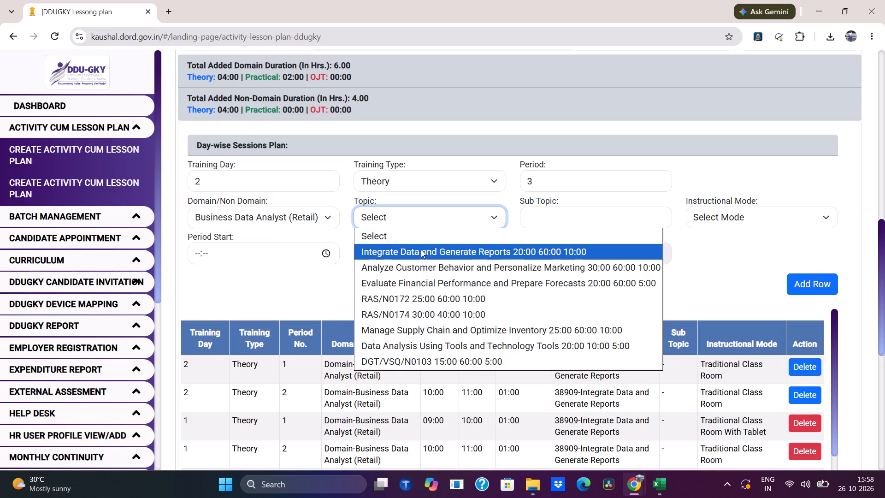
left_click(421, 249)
Enter "-" as the sub topic and choose Traditional Class Room as the instructional mode for day 2, period 3.
left_click(589, 208)
key("minus")
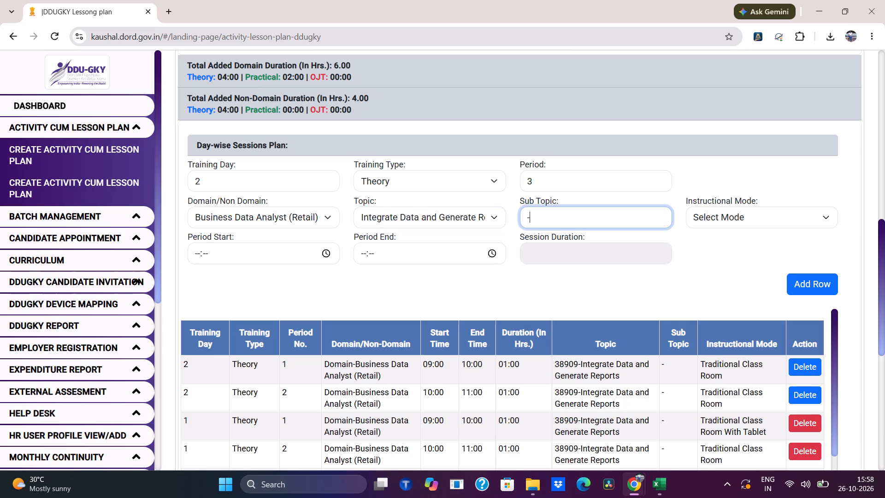
key("Tab")
left_click(748, 219)
left_click_drag(715, 264, 722, 258)
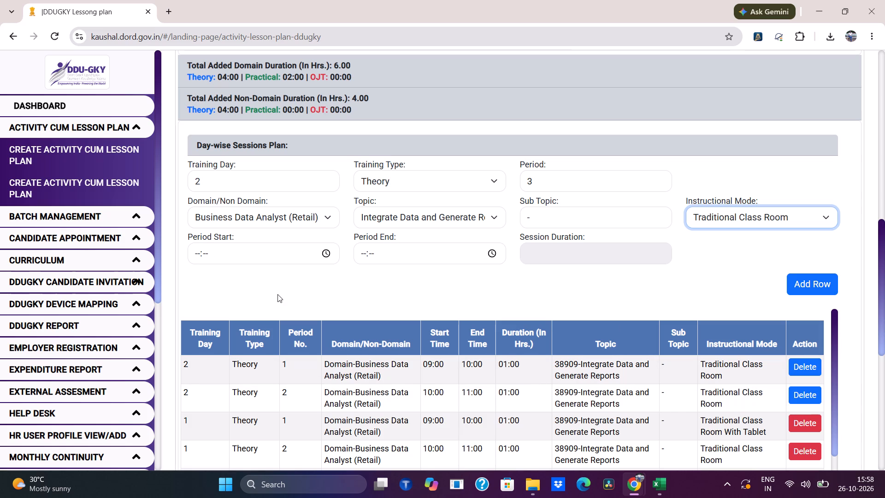
Change day 2, period 3 to the English non-domain subject with the topic Introduction, checking it against the day 1 sessions.
left_click(224, 224)
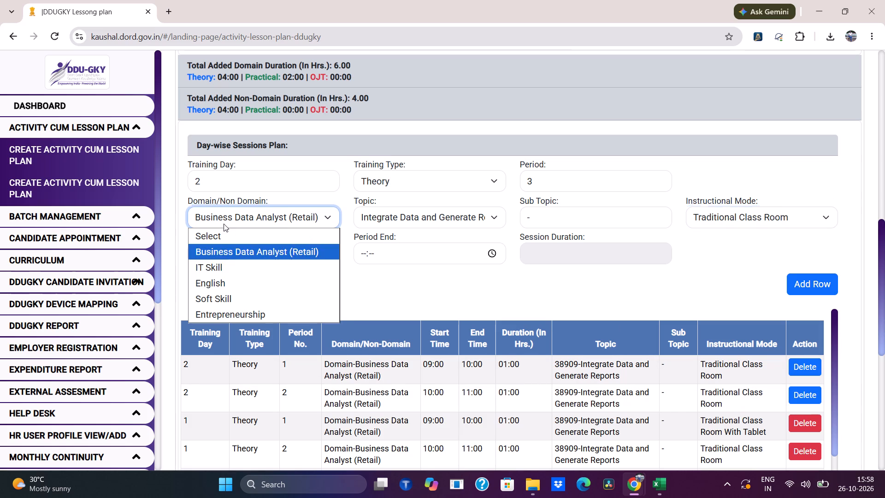
left_click(211, 278)
left_click(412, 214)
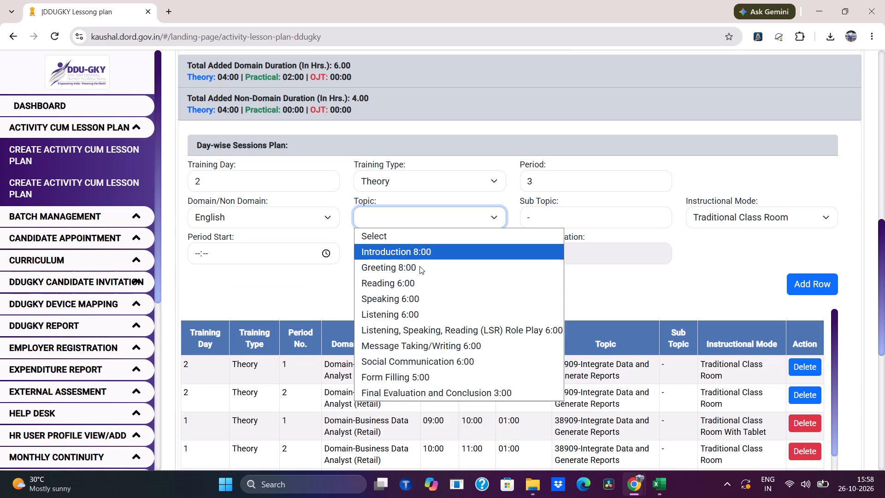
left_click(434, 254)
scroll(462, 273, "down", 2)
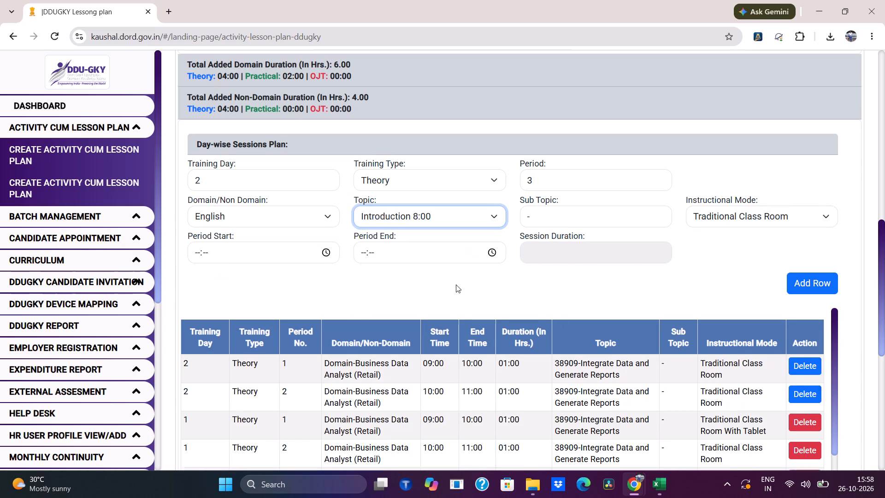
scroll(456, 285, "down", 2)
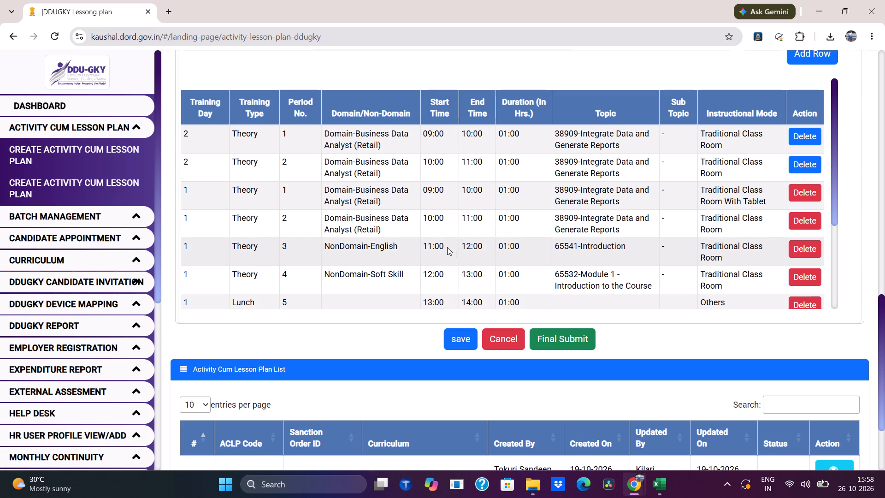
scroll(444, 251, "up", 6)
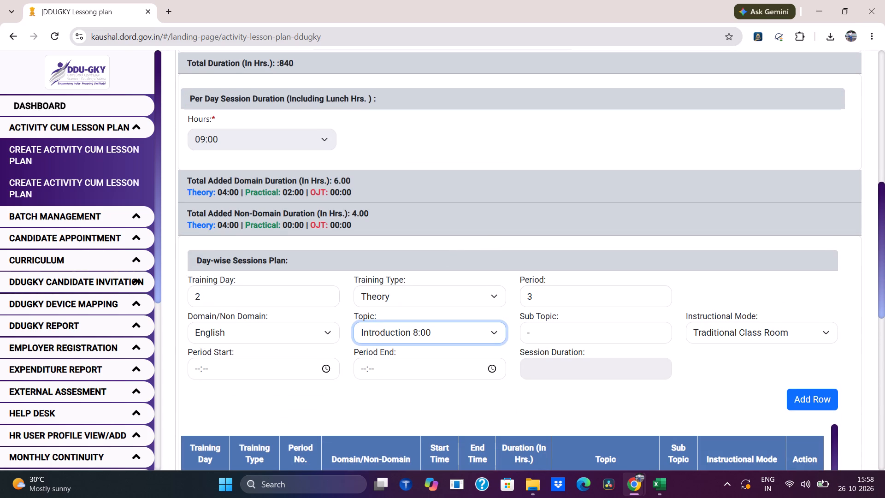
left_click(614, 330)
left_click(705, 330)
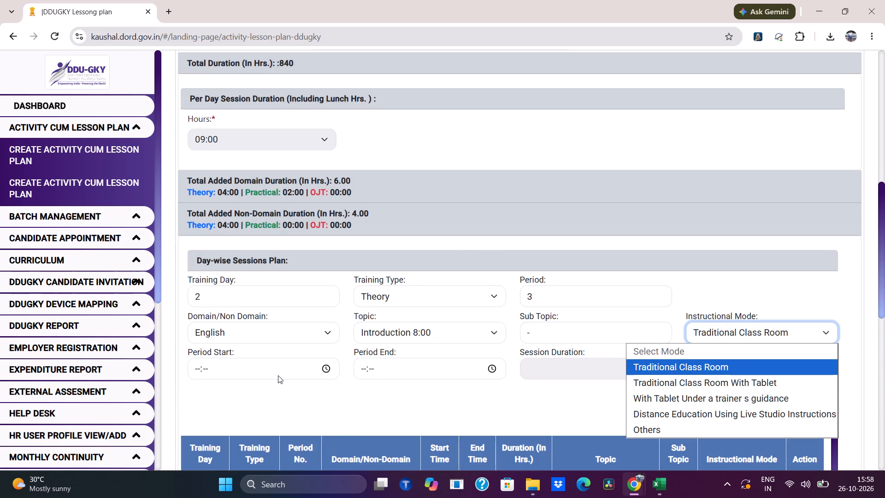
Set day 2, period 3 to run from 11:00 to 12:00 and add the session to the plan.
left_click(193, 370)
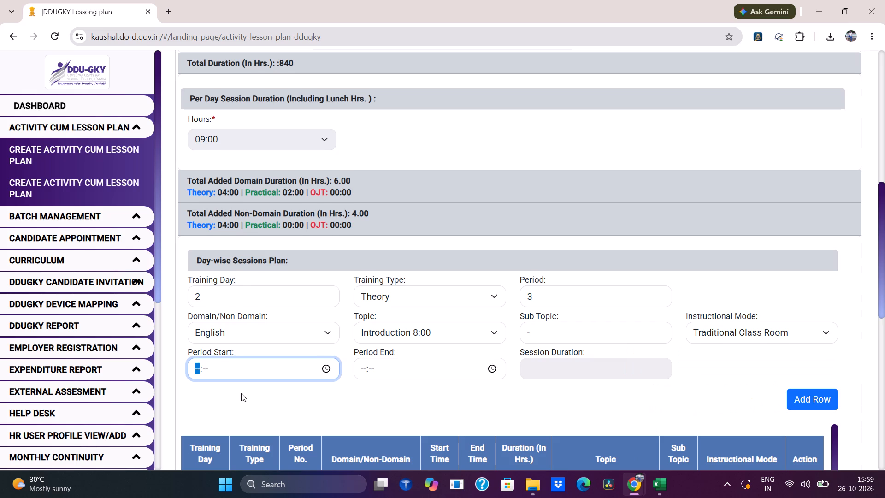
scroll(316, 349, "down", 2)
type("110")
key("Tab")
key("Tab")
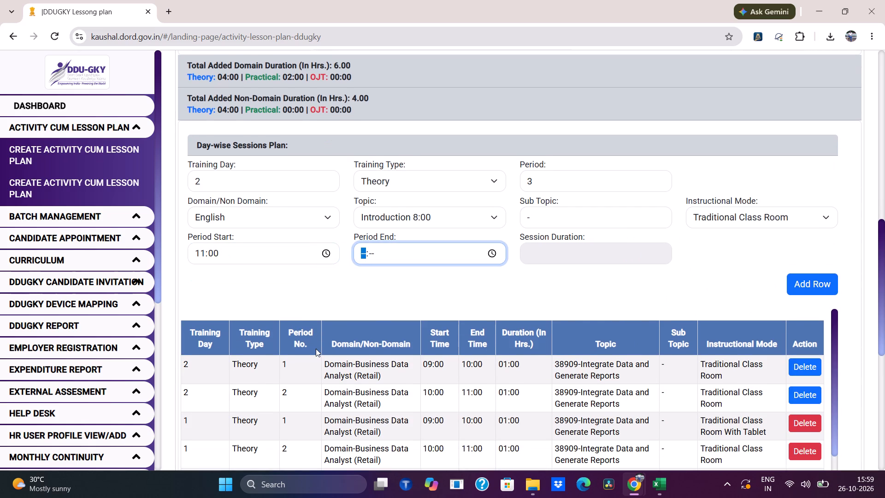
type("120")
key("Tab")
key("Tab")
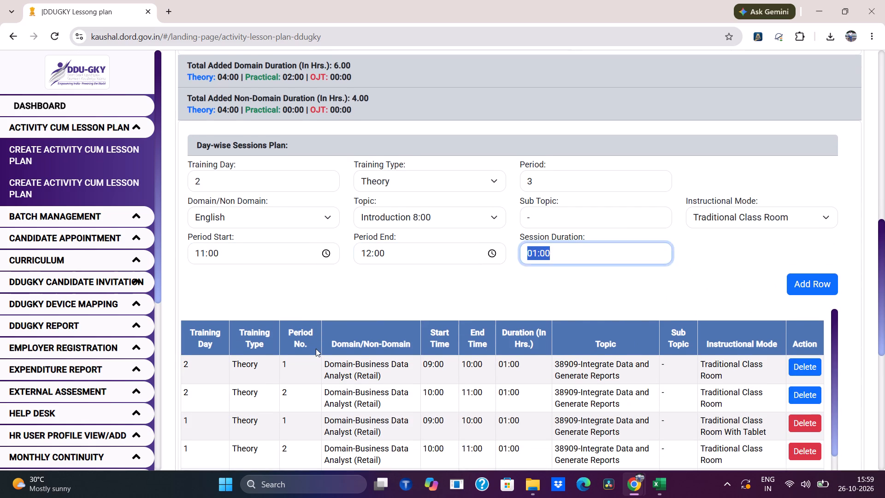
key("Tab")
key("Return")
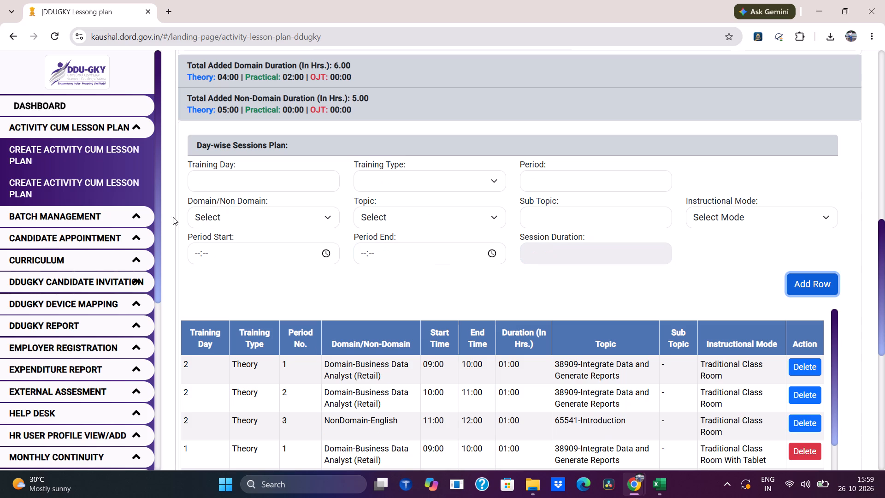
Start a new Theory session for training day 2, period 4.
left_click(201, 177)
key("2")
key("Tab")
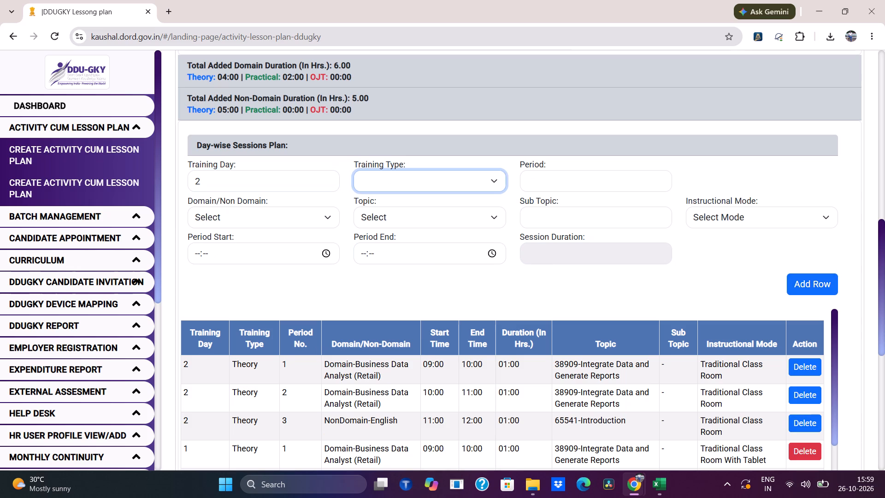
left_click(448, 163)
left_click(438, 178)
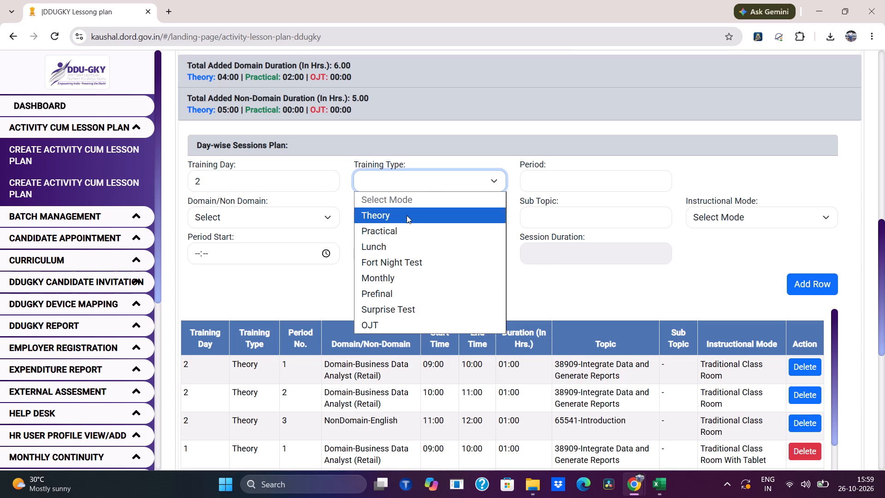
left_click(407, 215)
left_click(524, 182)
key("4")
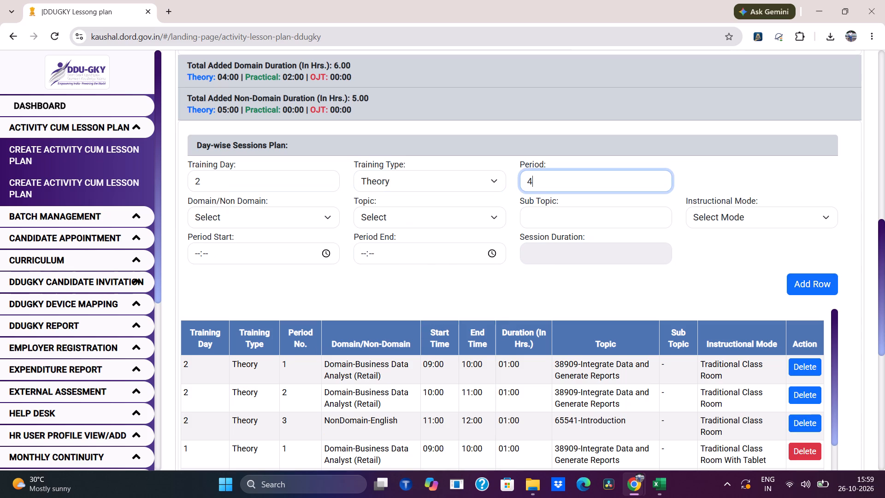
Assign IT Skill with the topic COMPUTERS FUNDAMENTALS, sub topic "-" and Traditional Class Room mode to day 2, period 4.
left_click(246, 219)
left_click(226, 274)
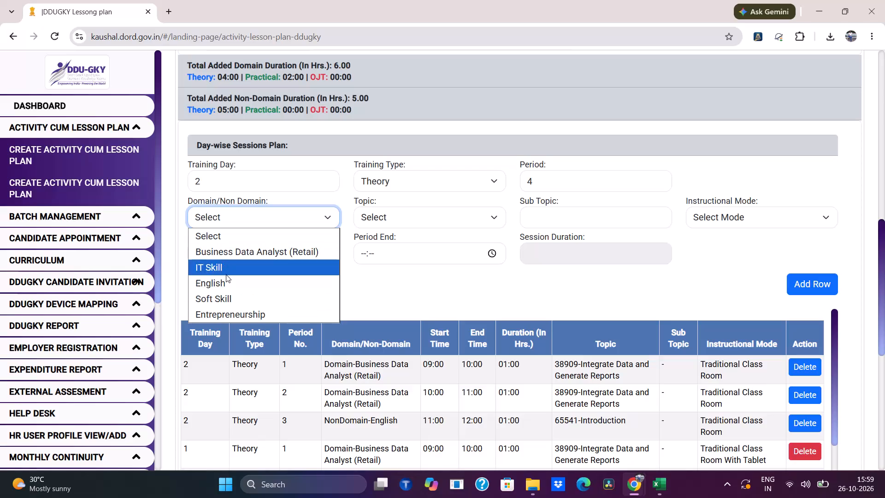
left_click(456, 216)
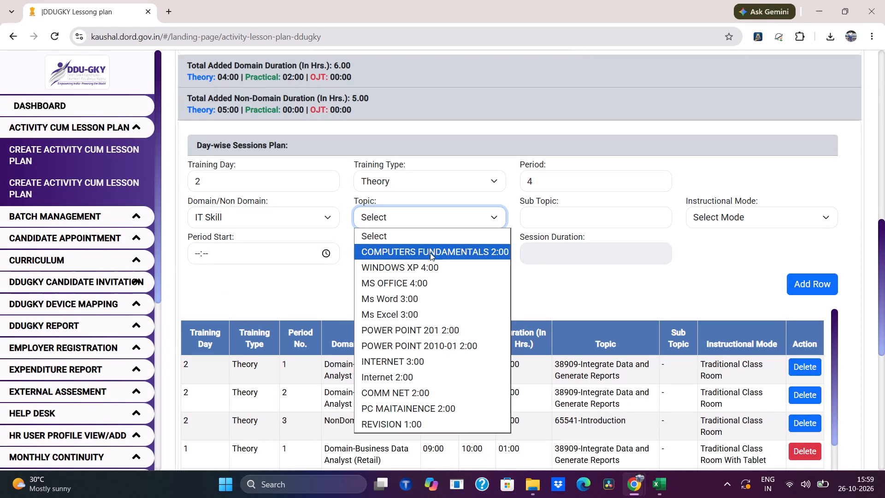
left_click(430, 253)
left_click(590, 225)
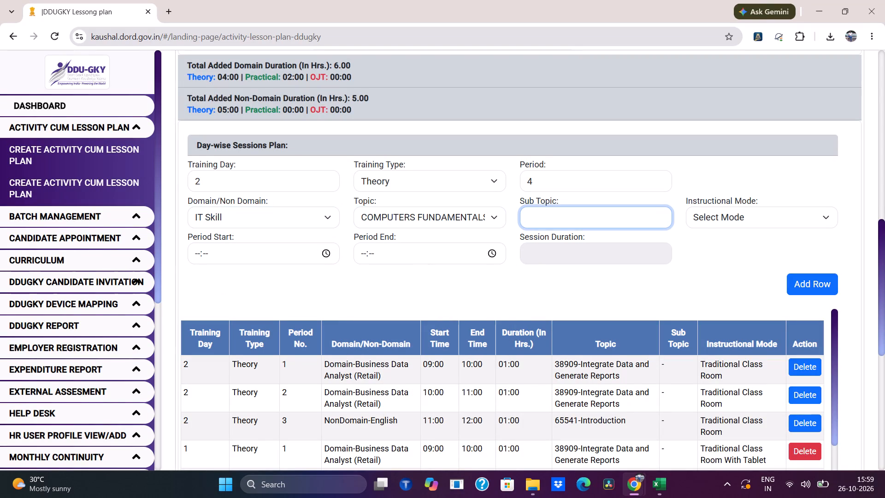
key("minus")
key("Tab")
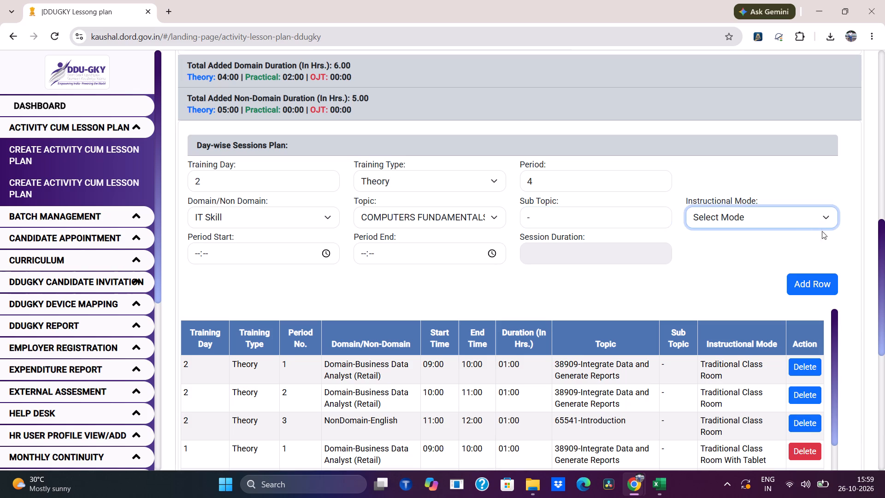
left_click(822, 227)
left_click(738, 255)
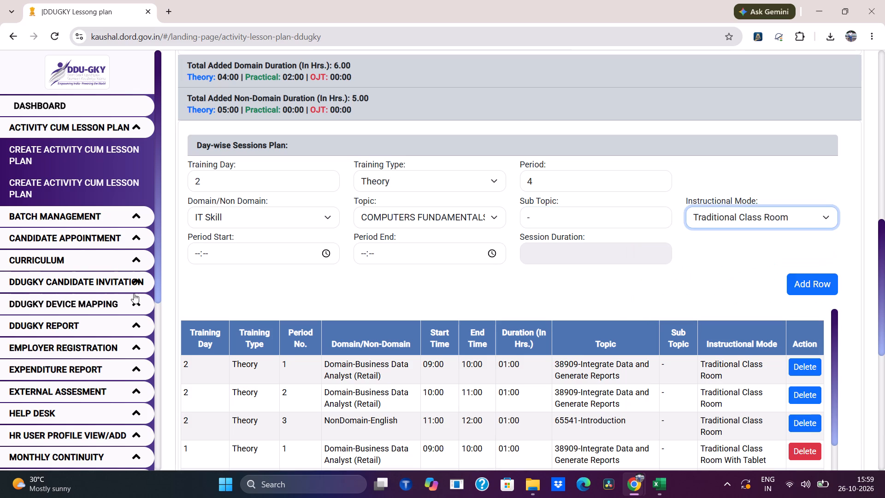
Set day 2, period 4 to run from 12:00 to 13:00 and add the session to the plan.
left_click(201, 254)
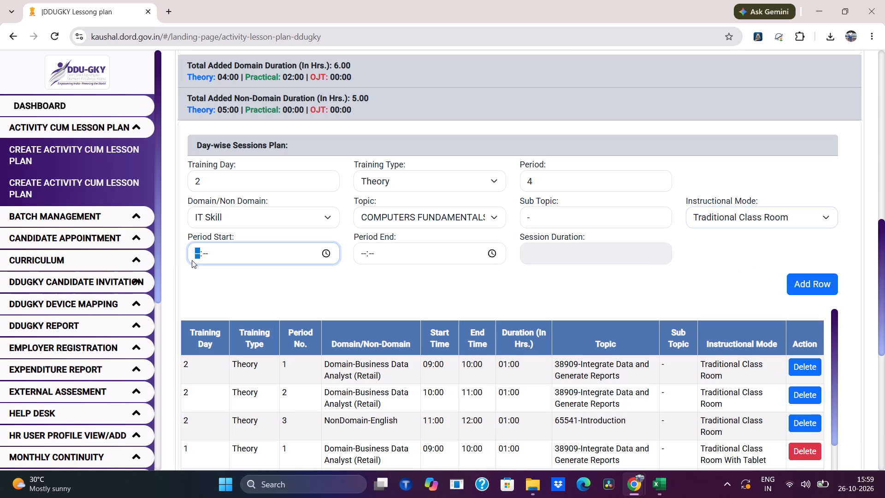
type("120")
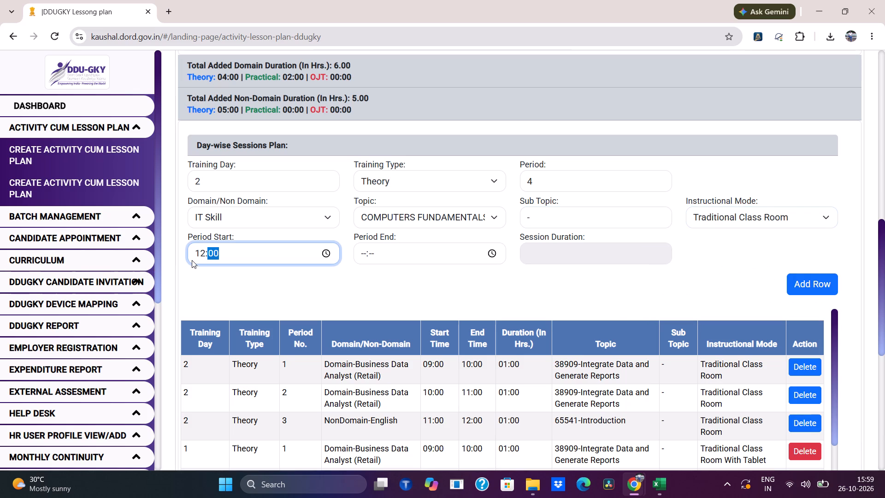
key("Tab")
key("Tab")
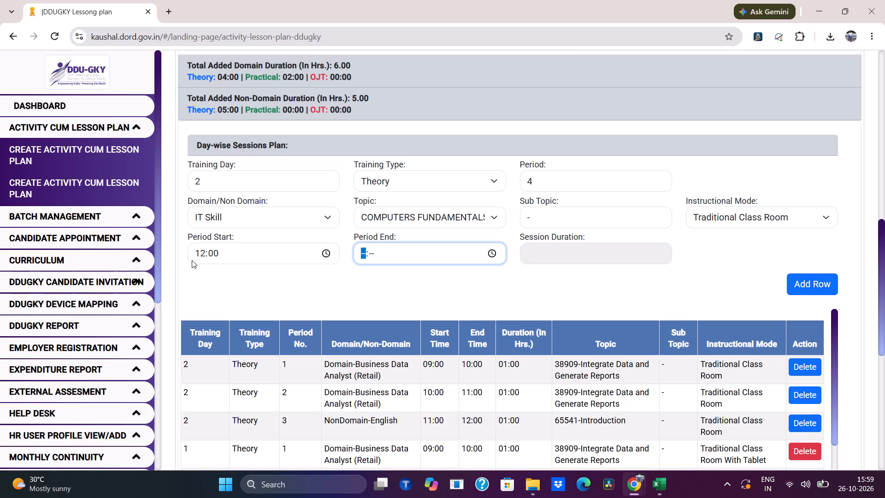
type("1300")
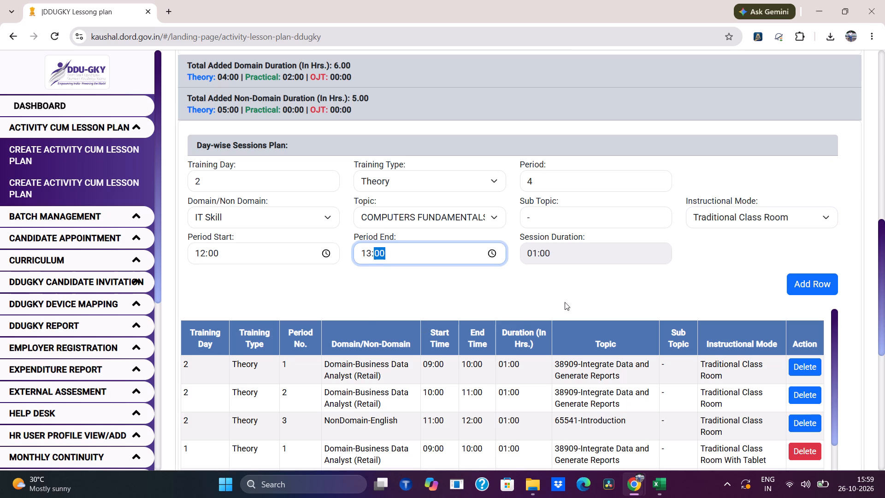
left_click(810, 284)
Start a Lunch entry for training day 2, period 5, with the instructional mode Others.
left_click(245, 178)
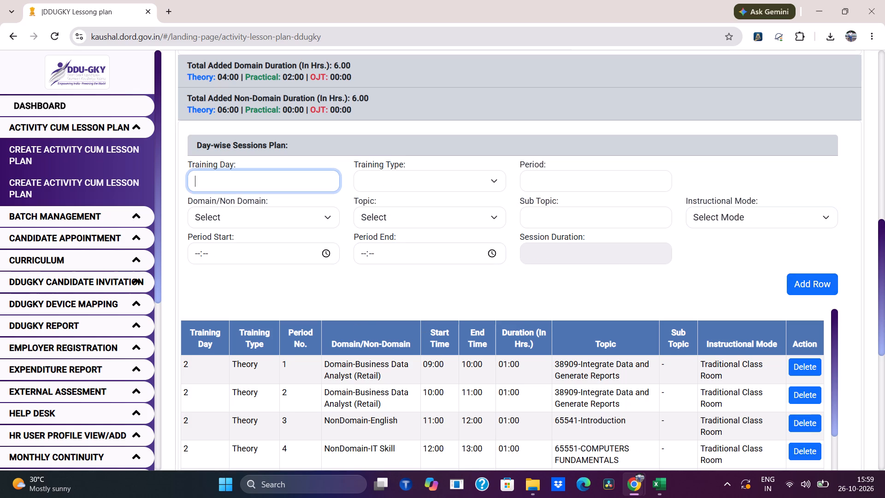
key("2")
left_click(413, 174)
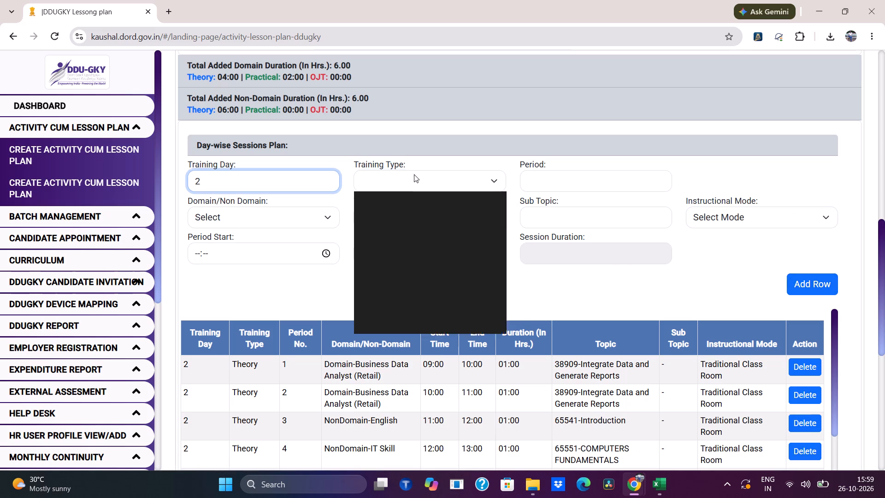
left_click(393, 250)
left_click(571, 184)
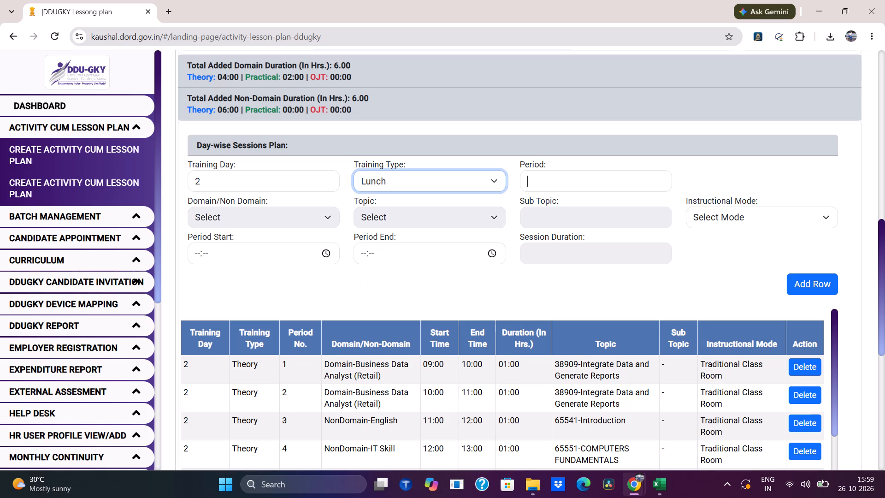
key("5")
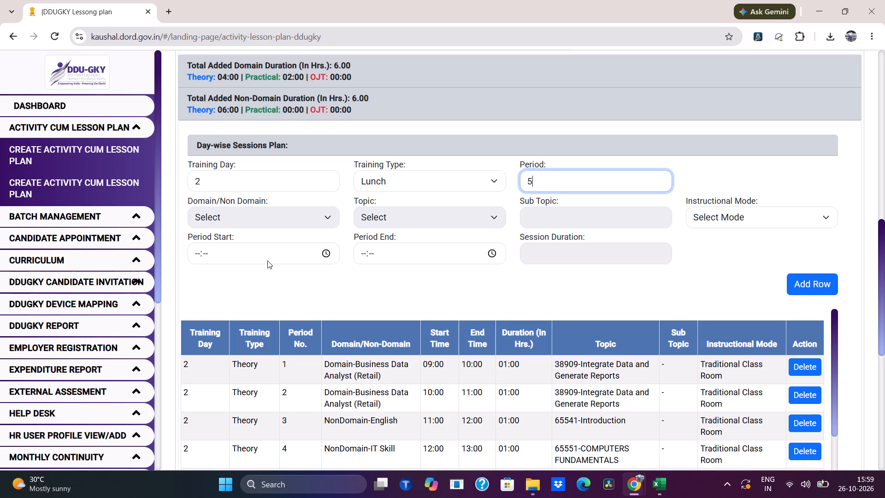
left_click(737, 216)
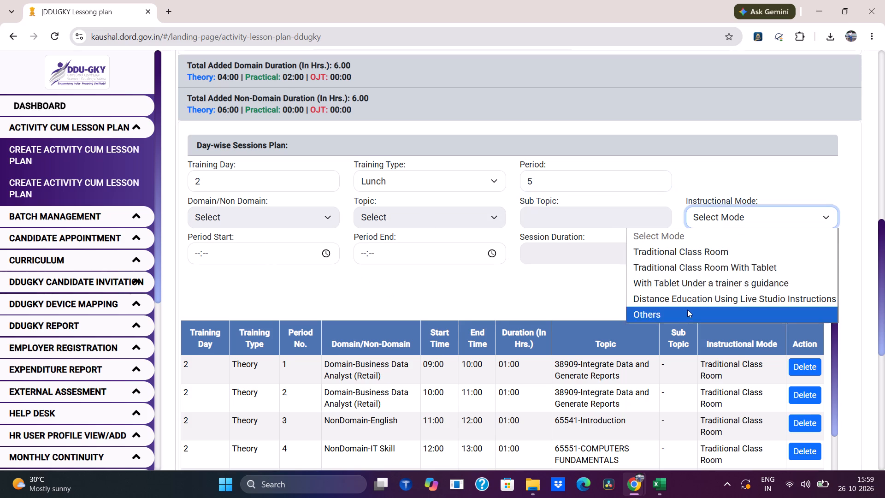
left_click(685, 311)
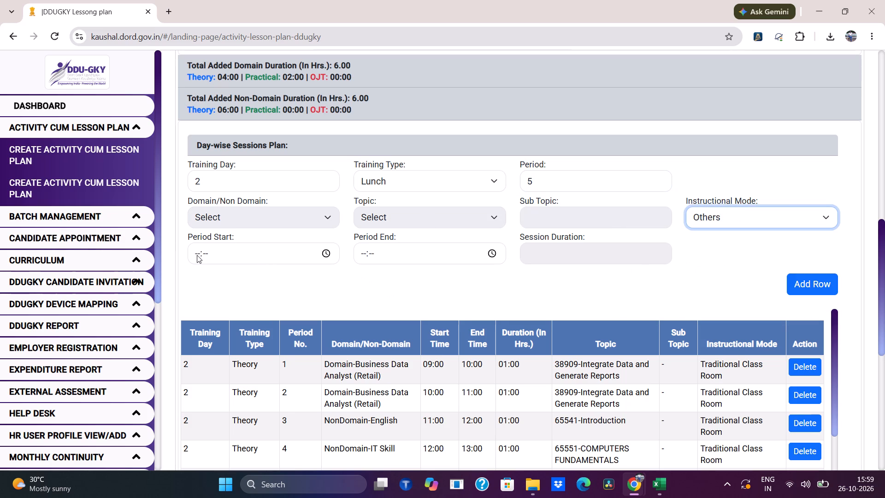
Set the day 2 lunch to run from 13:00 to 14:00 and add it to the plan.
left_click(197, 255)
type("130")
key("Tab")
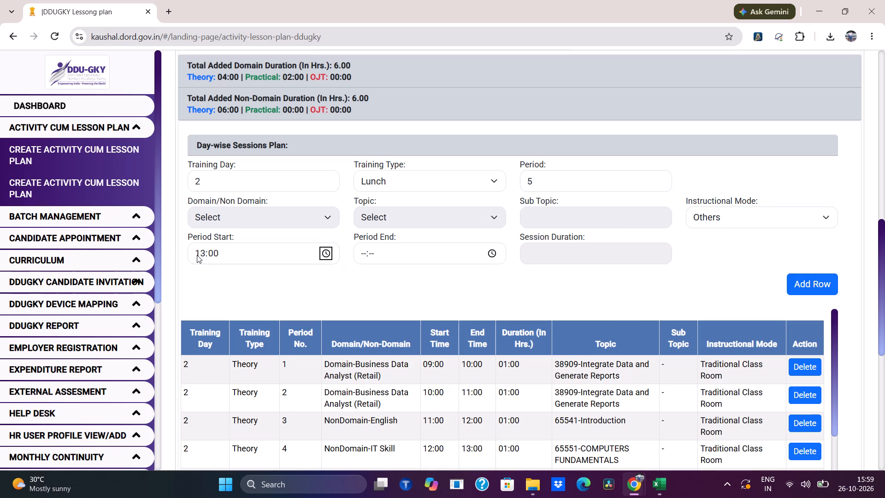
key("Tab")
type("140")
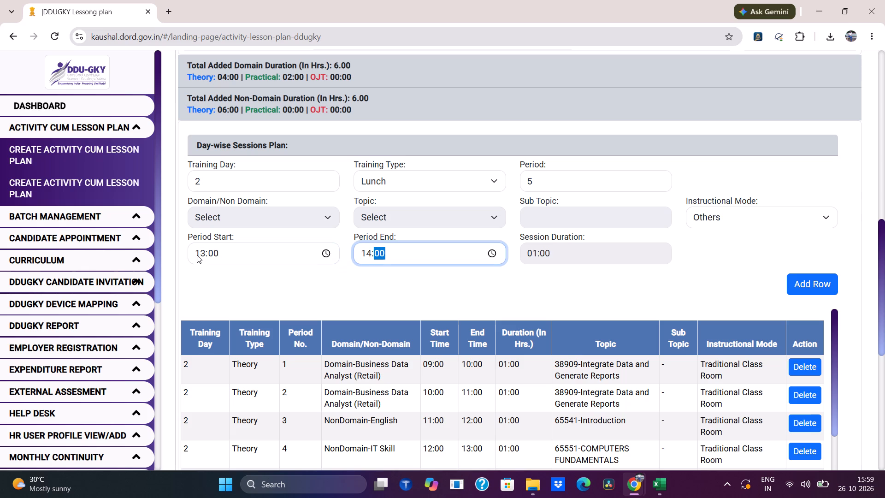
key("Tab")
key("Tab")
key("Tab")
key("Return")
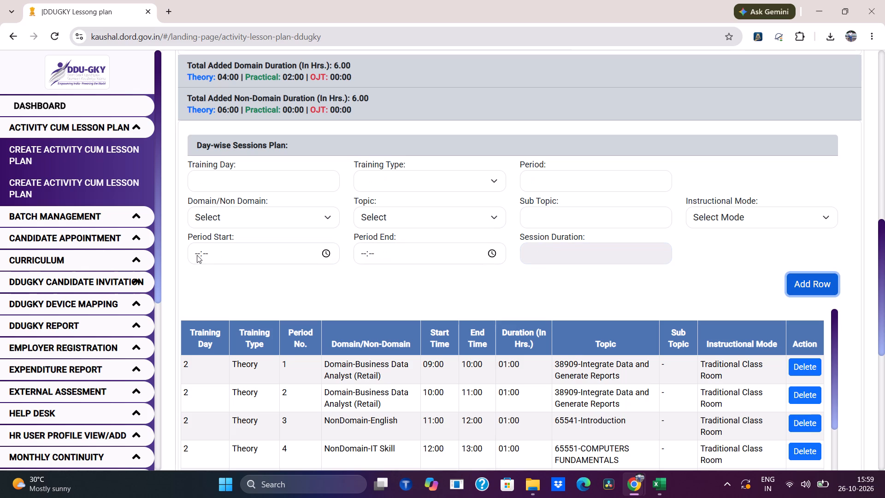
Start a new Theory session for training day 2, period 6.
left_click(224, 172)
key("2")
key("Tab")
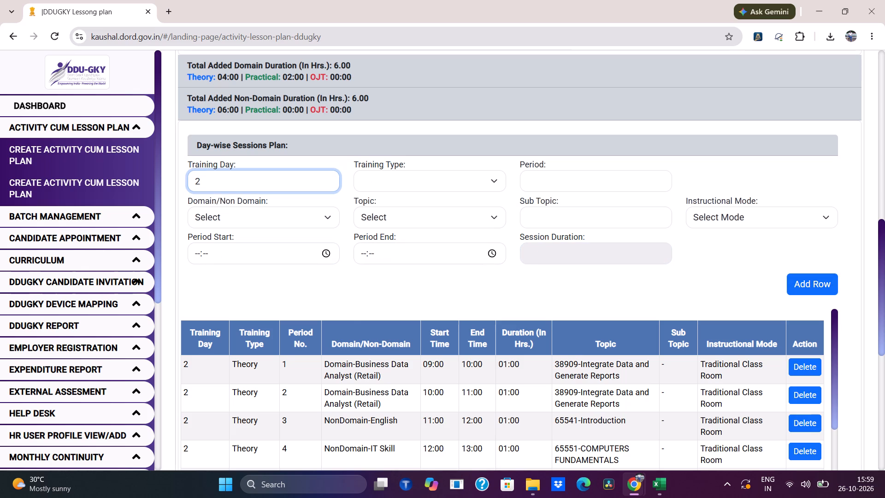
left_click(411, 181)
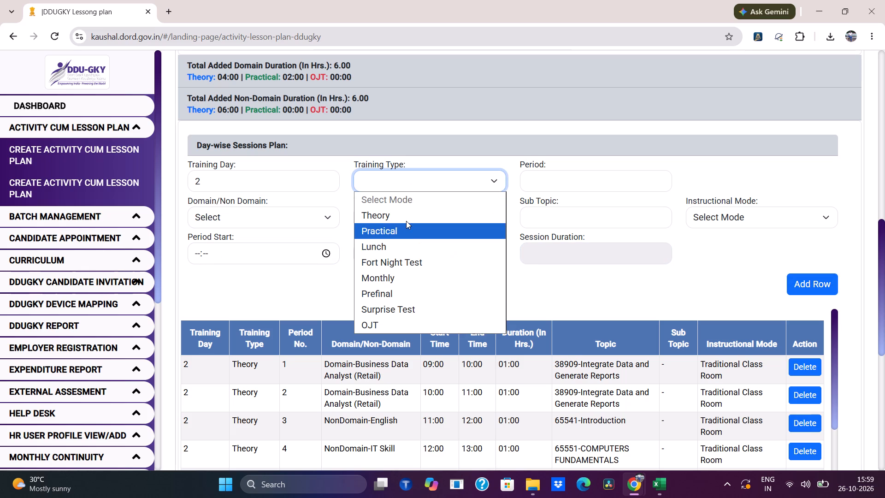
left_click(406, 221)
left_click(606, 187)
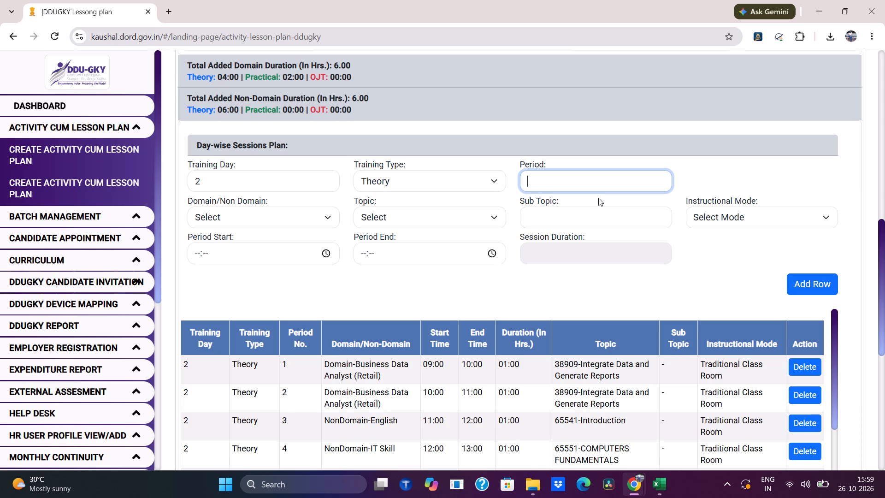
key("6")
Assign the Soft Skill non-domain subject to day 2, period 6, checking it against the sessions already in the plan.
left_click(277, 208)
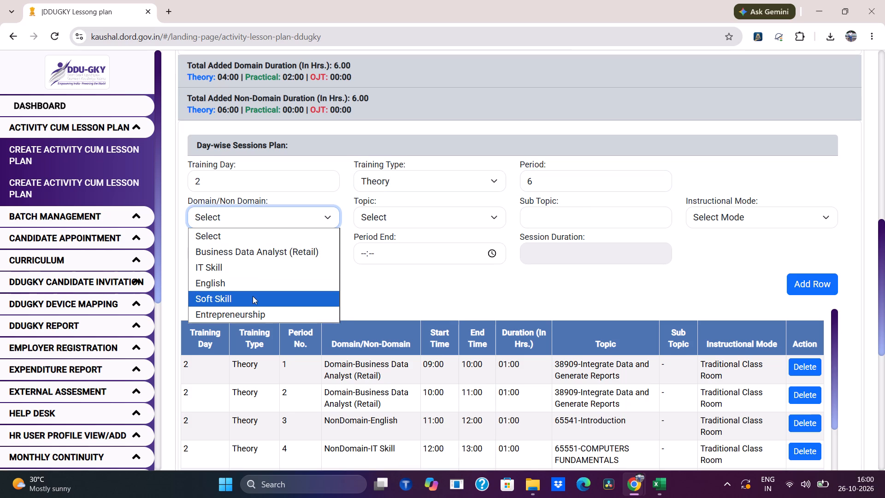
left_click(253, 296)
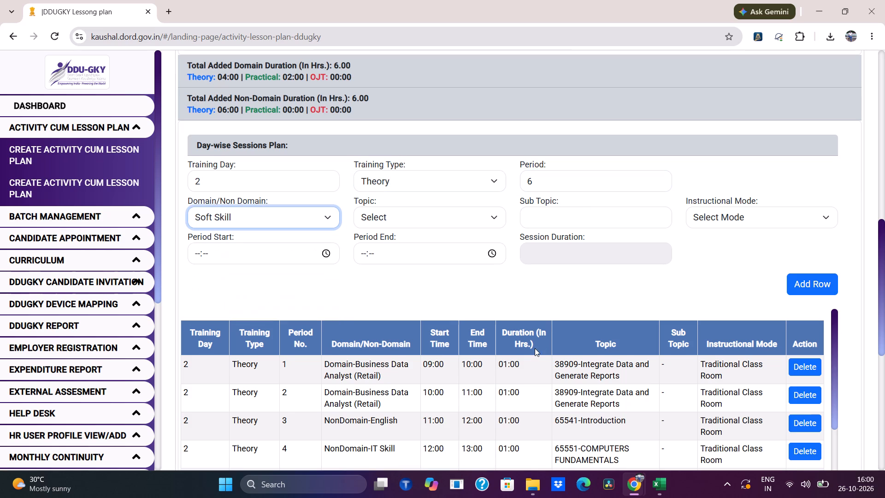
scroll(535, 348, "down", 5)
scroll(481, 379, "down", 2)
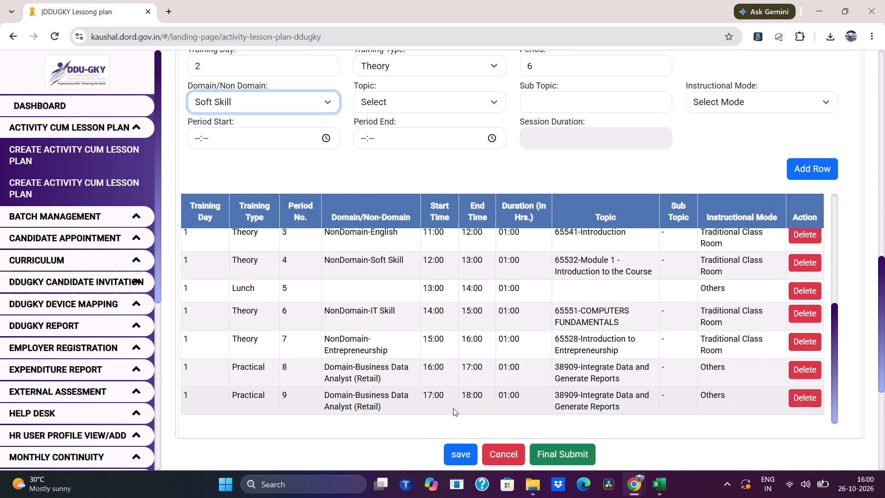
scroll(452, 410, "up", 4)
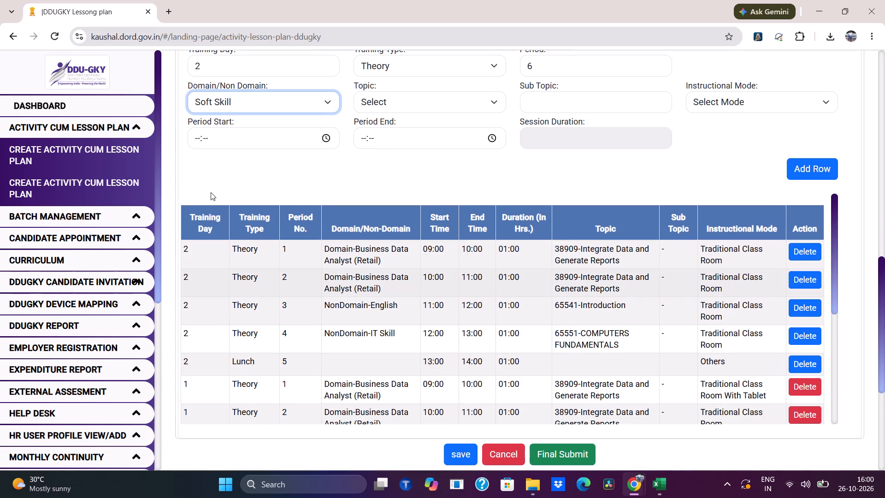
scroll(388, 345, "up", 3)
scroll(388, 345, "down", 2)
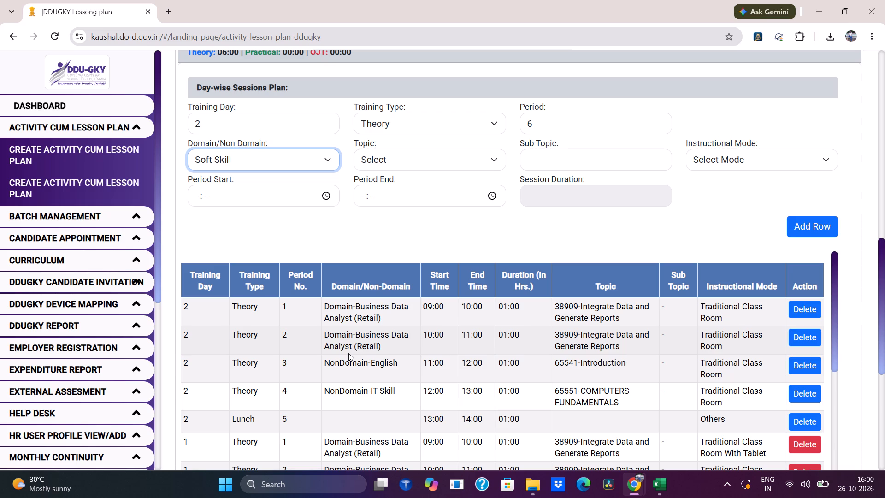
left_click(262, 201)
left_click(234, 154)
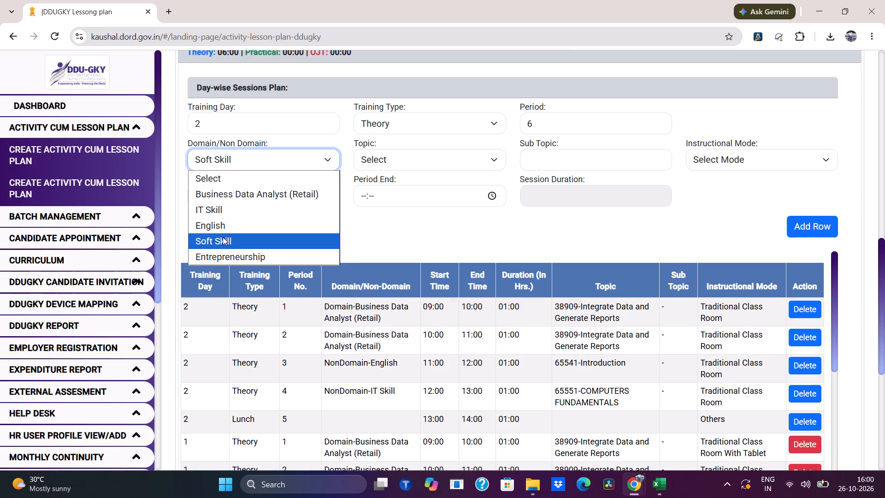
left_click(223, 237)
Set day 2, period 6 to run from 14:00 to 15:00.
left_click(195, 196)
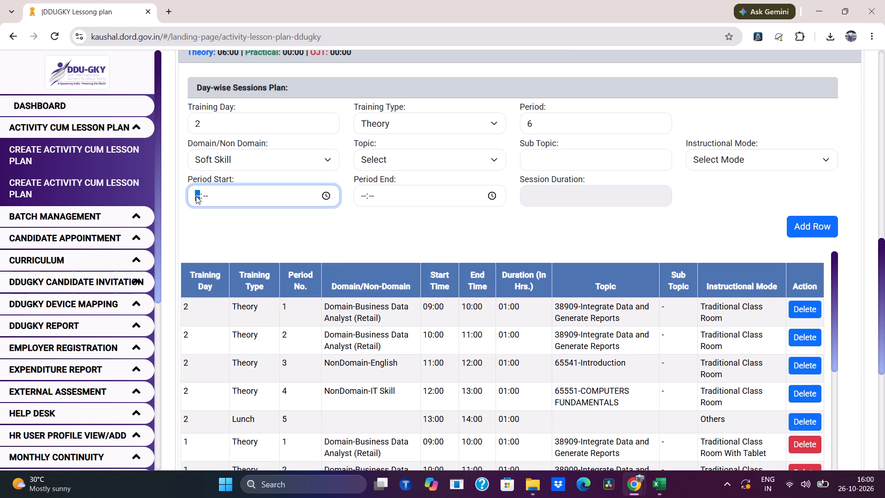
type("14")
key("0")
key("Tab")
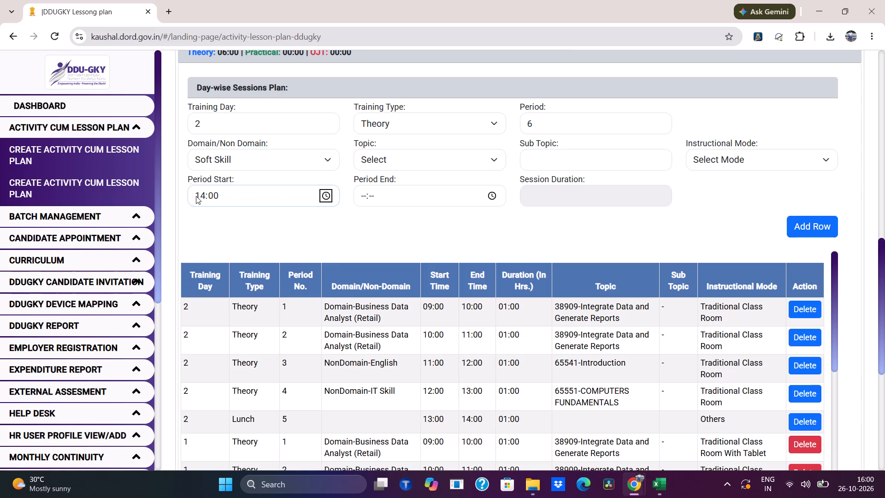
key("Tab")
type("150")
key("Tab")
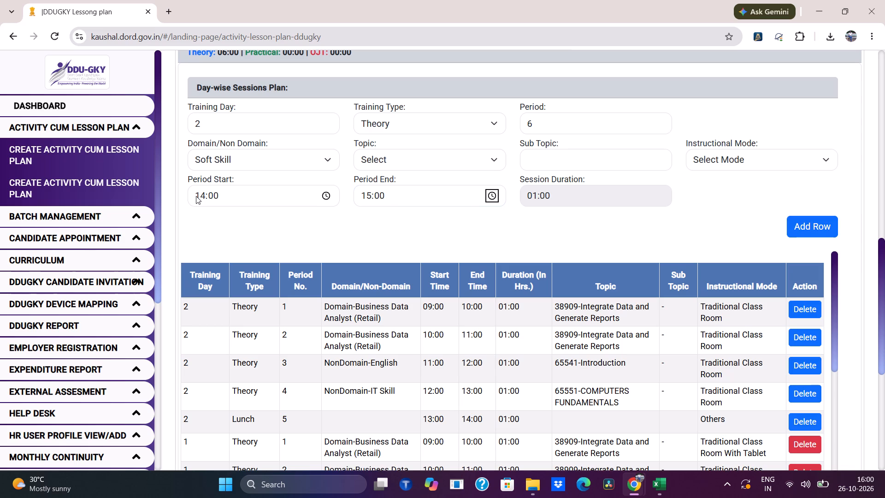
key("Tab")
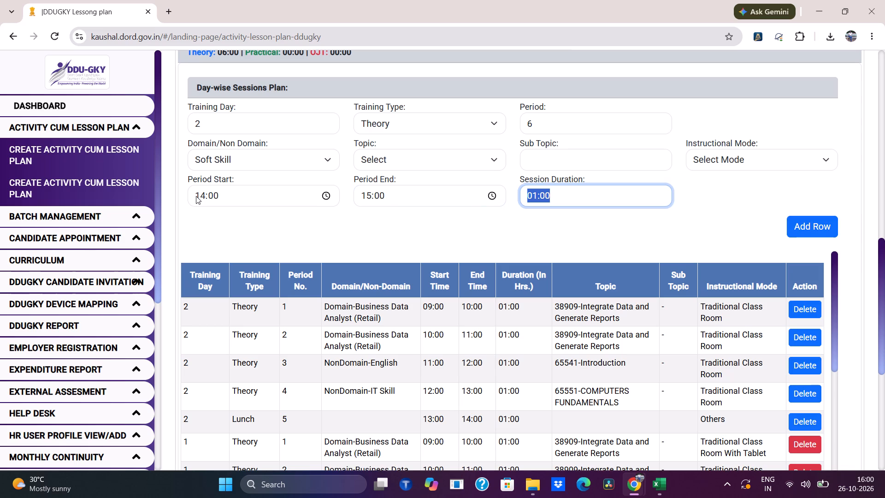
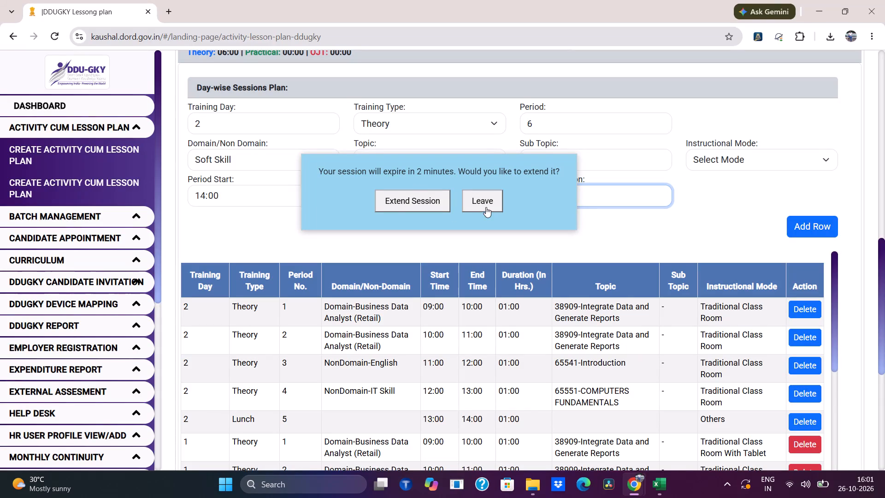
Extend the expiring portal session.
left_click(418, 199)
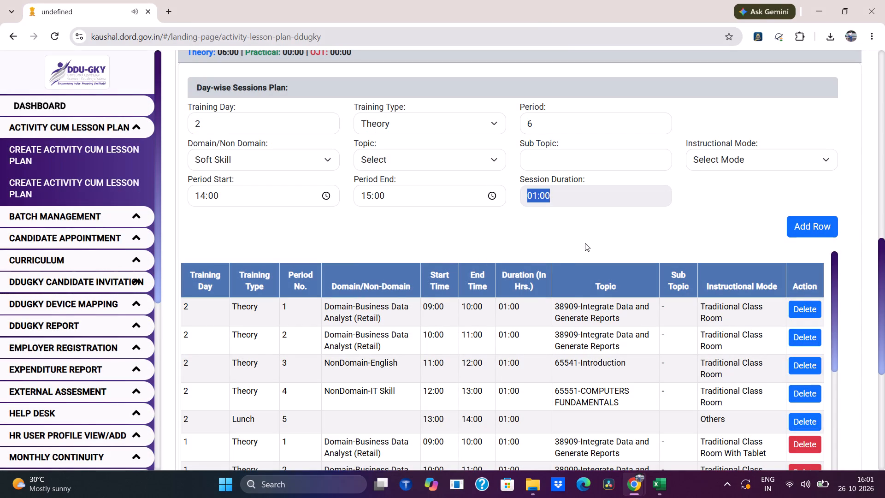
left_click(533, 235)
Give day 2, period 6 the Traditional Class Room mode, topic Module 1 - Introduction to the Course and sub topic "-", and add it to the plan.
left_click(804, 223)
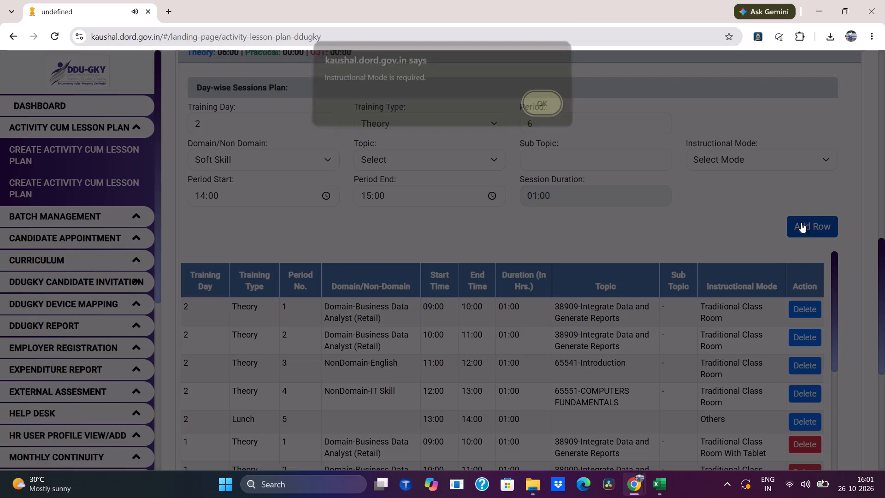
left_click(545, 117)
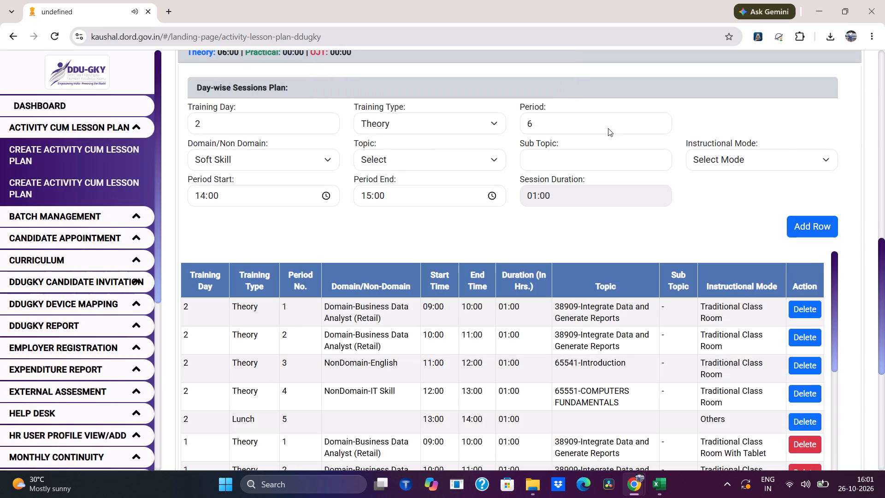
left_click(733, 159)
left_click(722, 192)
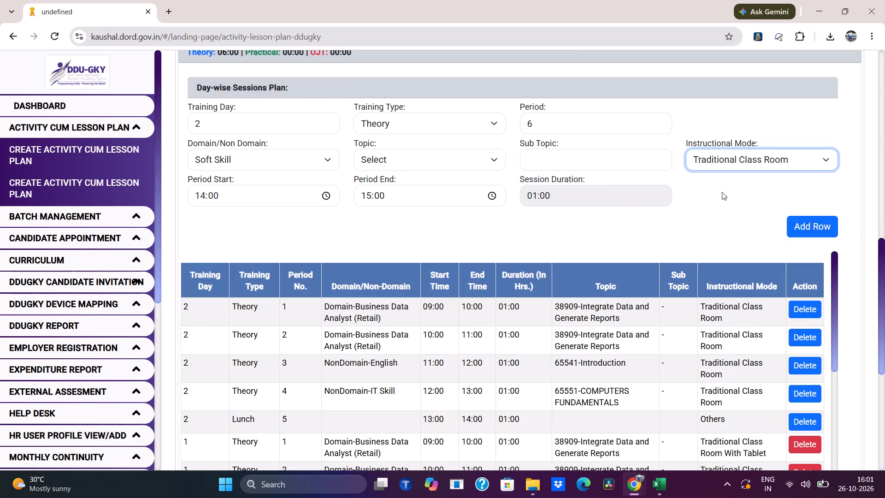
left_click(481, 166)
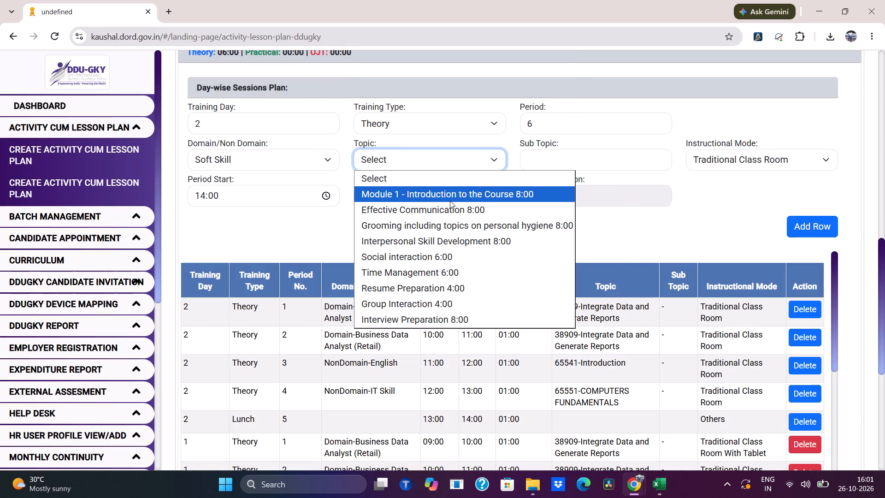
left_click(450, 199)
left_click(602, 152)
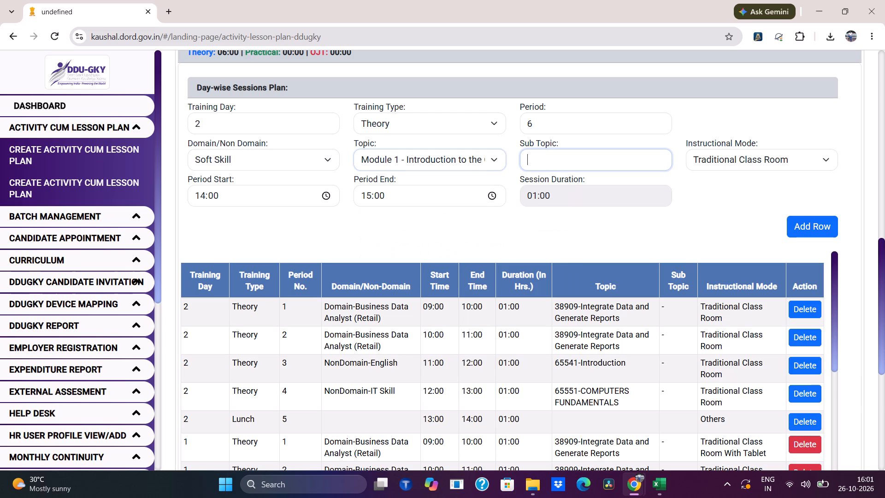
key("minus")
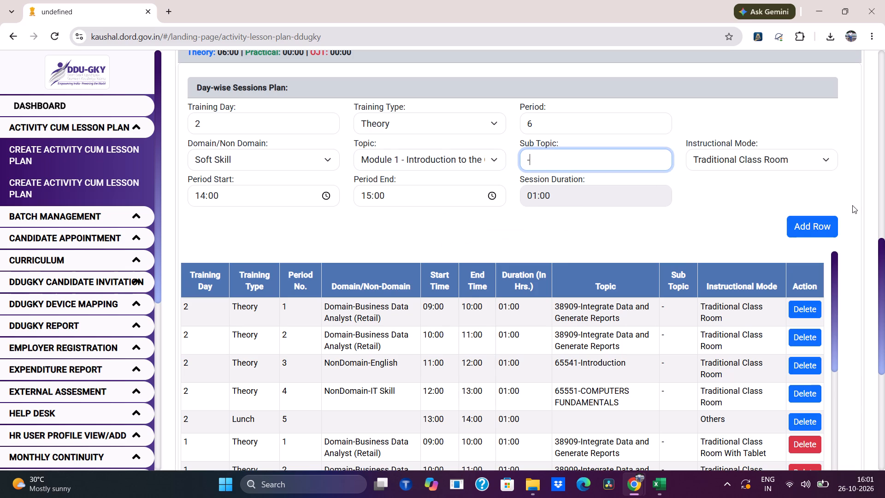
left_click(826, 220)
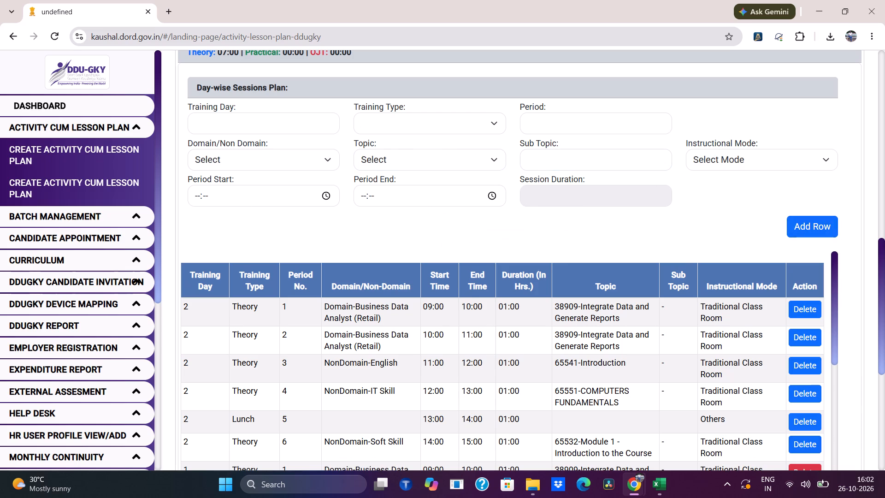
Start a new Theory session for training day 2, period 7, checking the training type against the day 1 sessions.
left_click(271, 127)
key("2")
key("Tab")
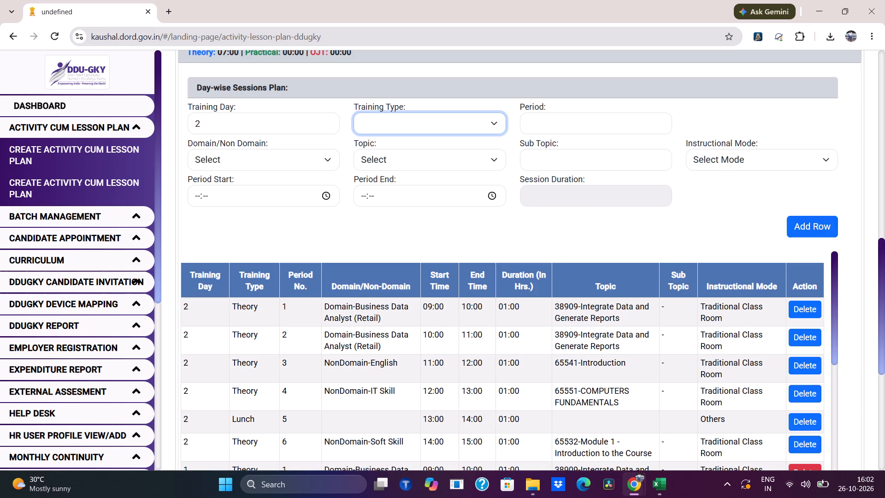
left_click(411, 123)
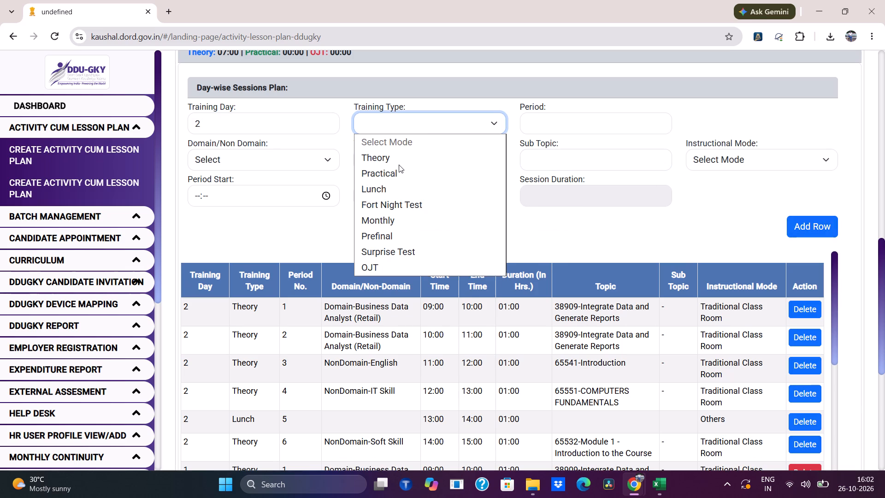
left_click(397, 168)
left_click(578, 123)
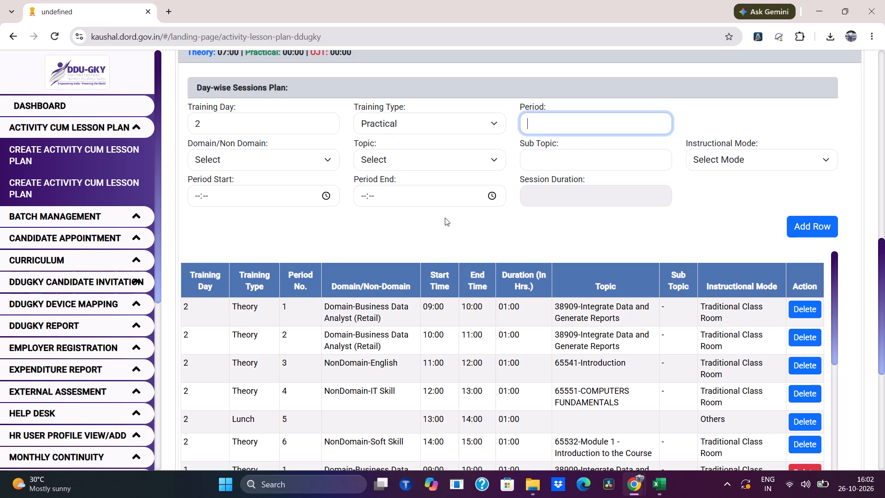
scroll(307, 414, "down", 6)
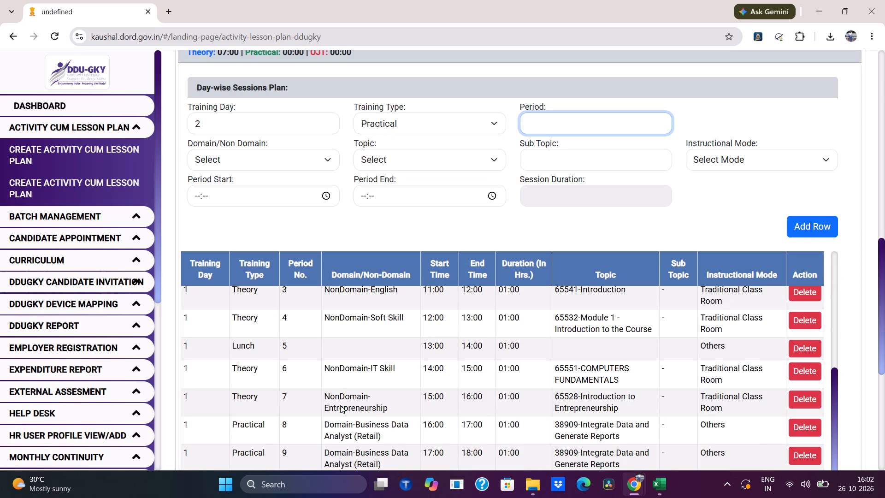
scroll(340, 405, "up", 10)
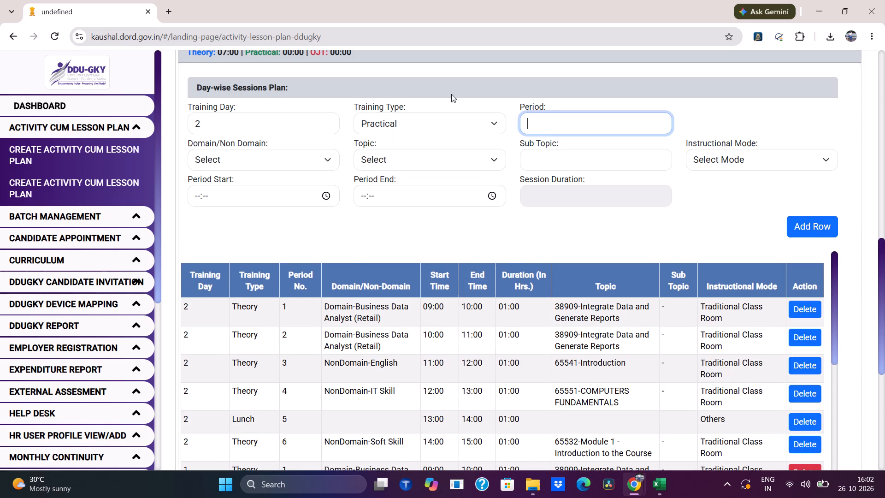
left_click(439, 121)
left_click(403, 160)
left_click(543, 125)
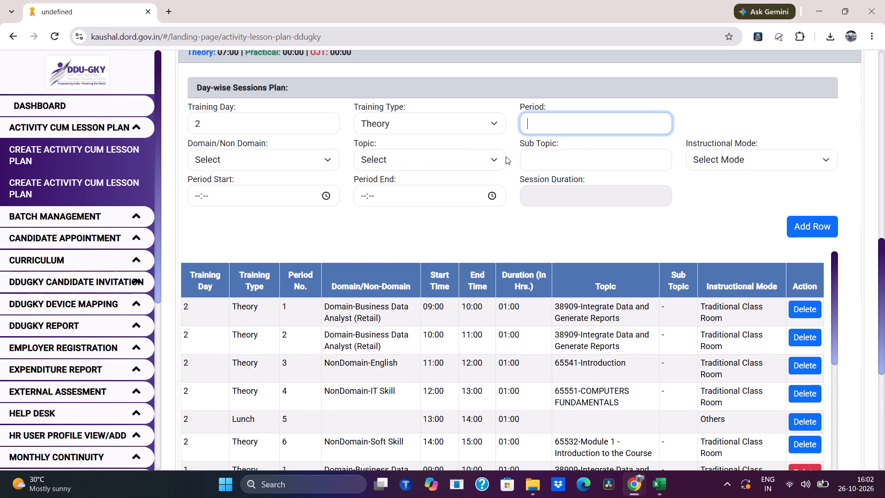
key("7")
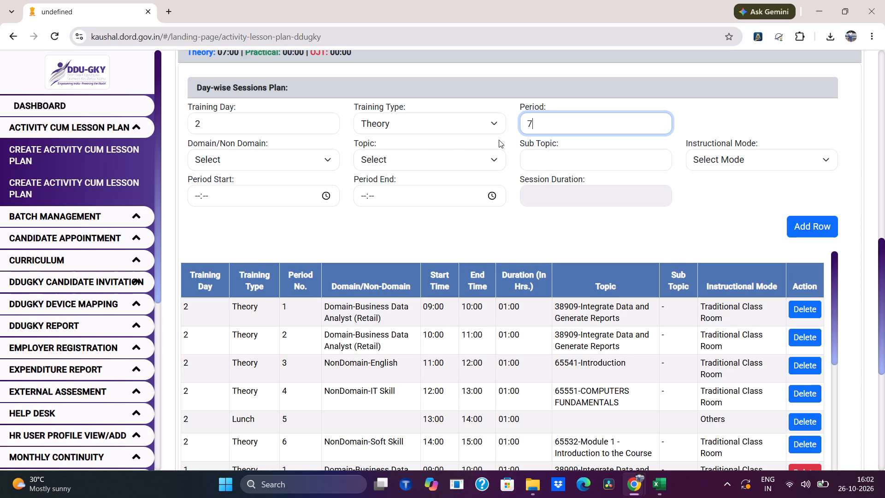
Assign Entrepreneurship to day 2, period 7, with topic Introduction to Entrepreneurship, sub topic "-" and Traditional Class Room mode.
left_click(254, 146)
left_click(245, 172)
left_click(250, 163)
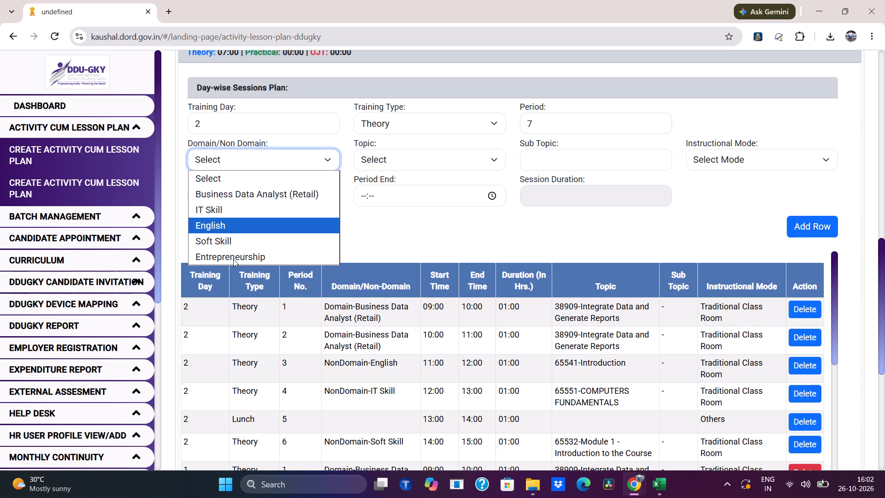
left_click(233, 259)
left_click(400, 145)
left_click(400, 159)
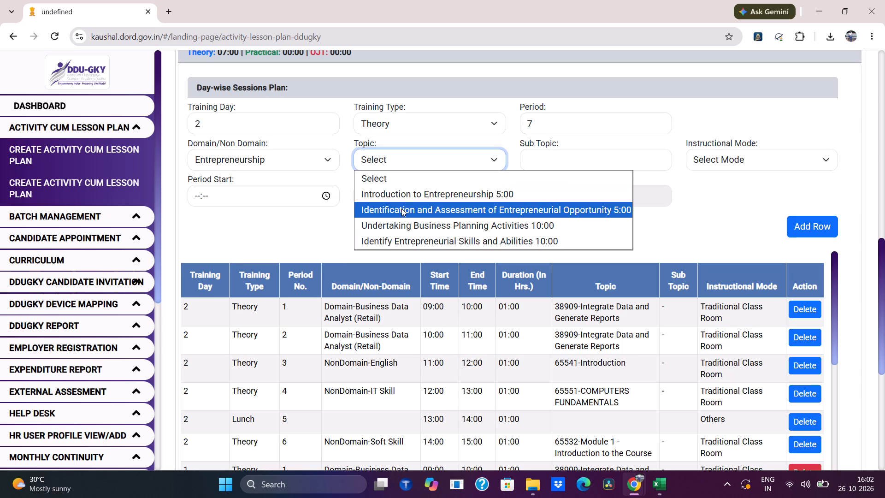
left_click_drag(416, 200, 421, 198)
left_click(556, 156)
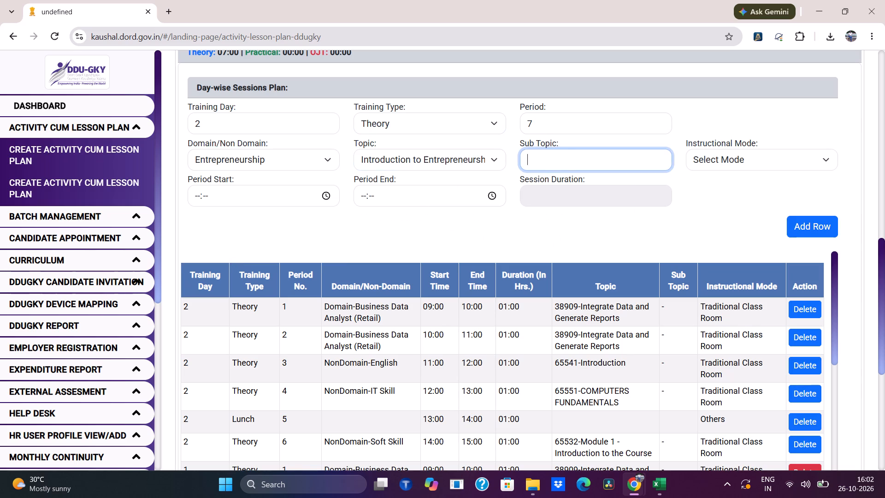
key("minus")
left_click(777, 164)
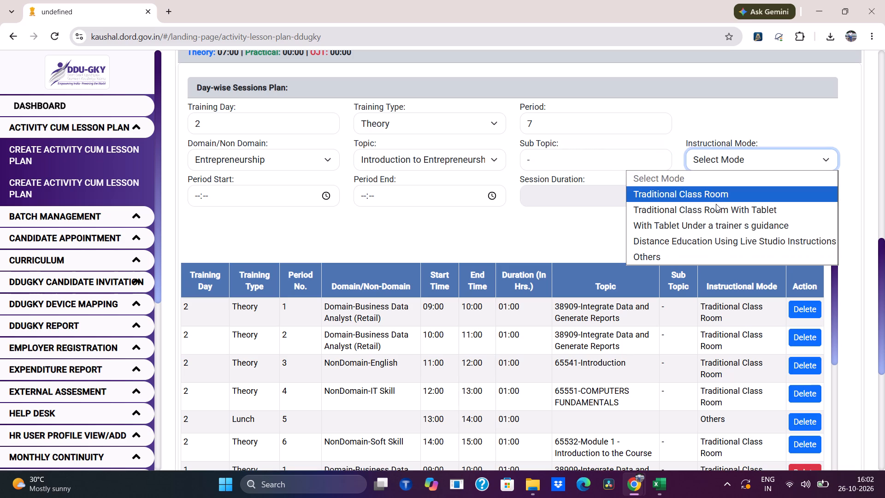
left_click(708, 196)
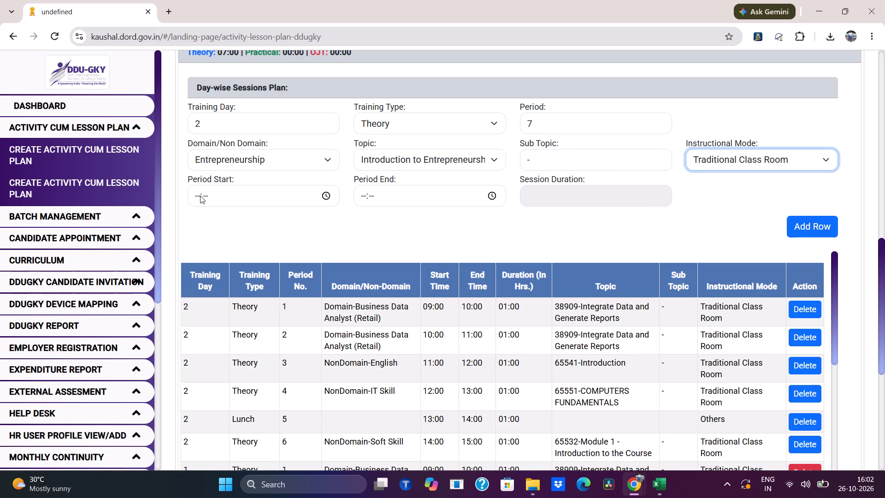
Set day 2, period 7 to run from 15:00 to 16:00 and add it to the plan.
left_click(198, 196)
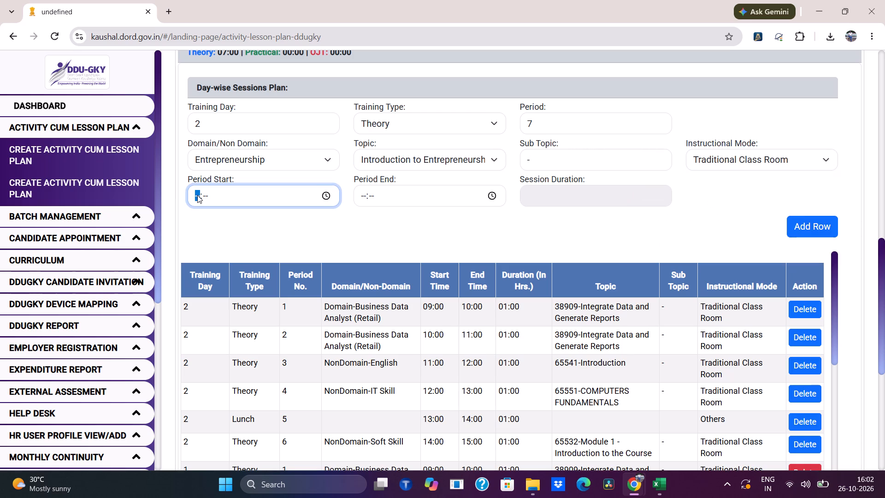
type("150")
key("Tab")
key("Tab")
type("160")
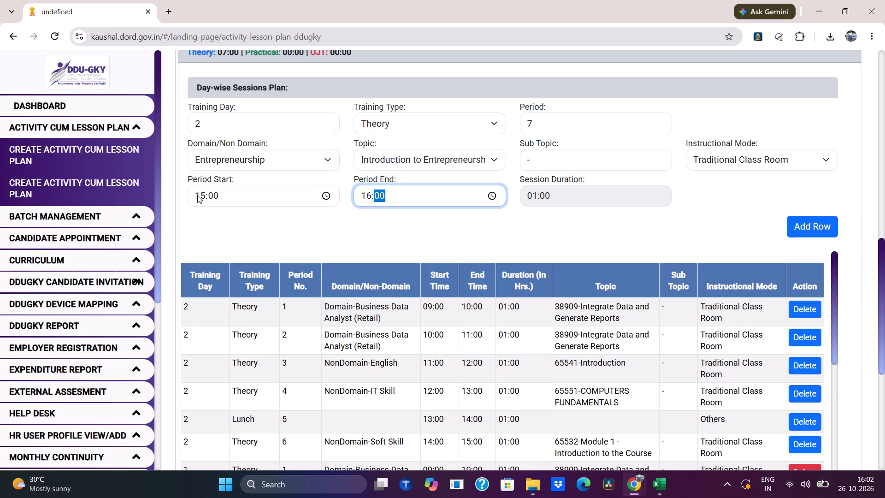
key("Tab")
key("Tab")
key("Tab")
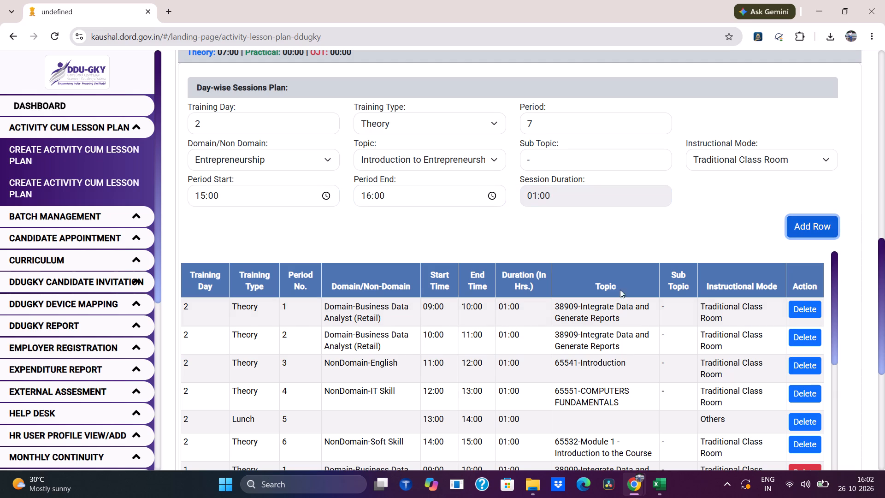
key("Return")
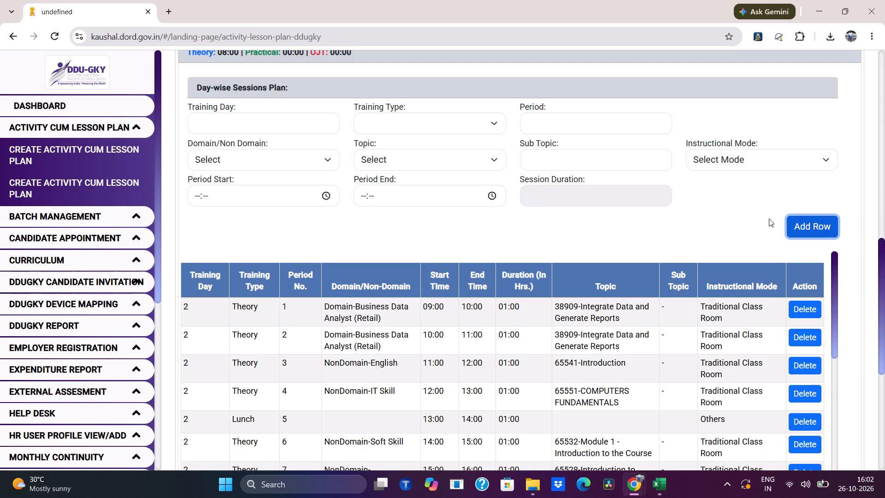
left_click(826, 221)
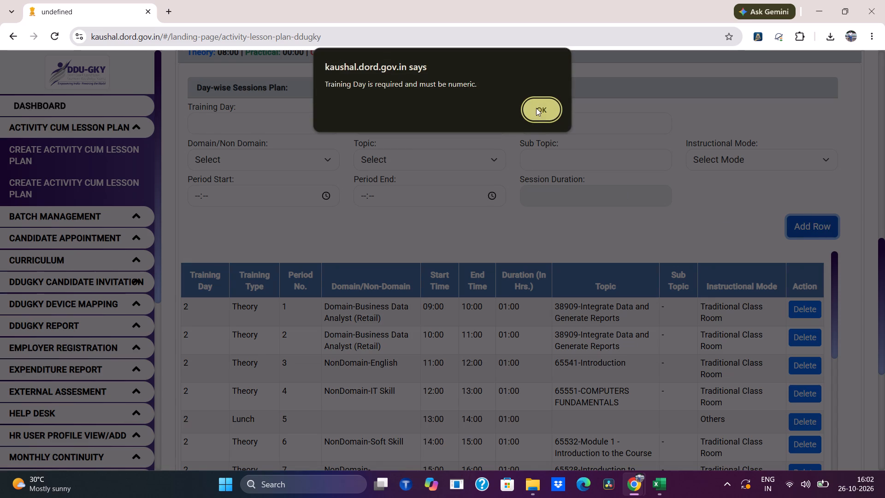
left_click(554, 100)
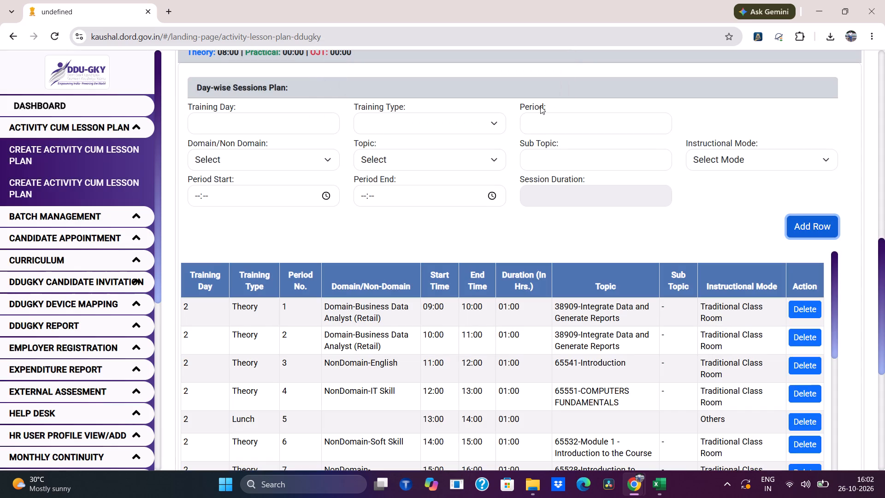
left_click(533, 114)
Start a new Practical session for training day 2, period 8, checking the sessions already in the plan.
left_click(417, 125)
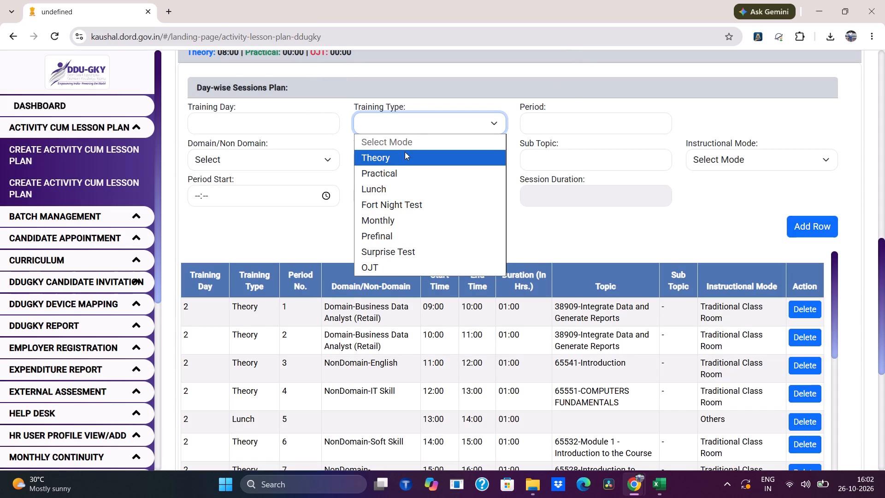
left_click(405, 152)
left_click_drag(526, 123, 532, 123)
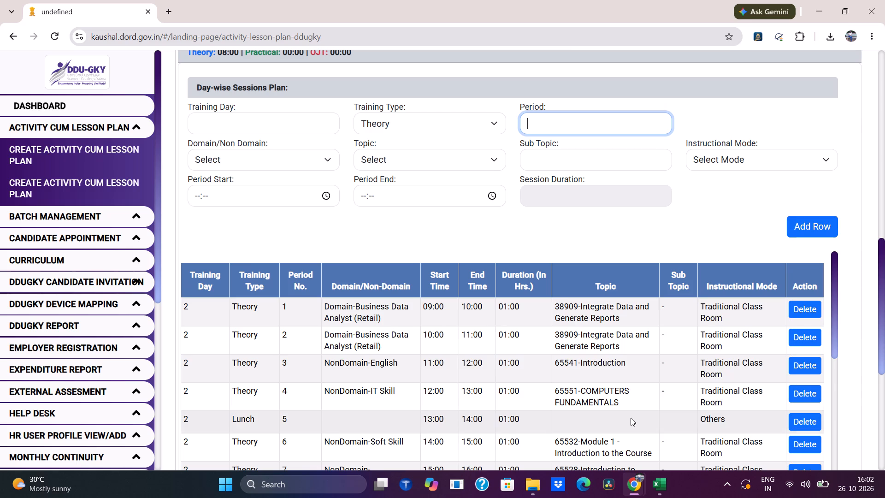
scroll(631, 418, "down", 2)
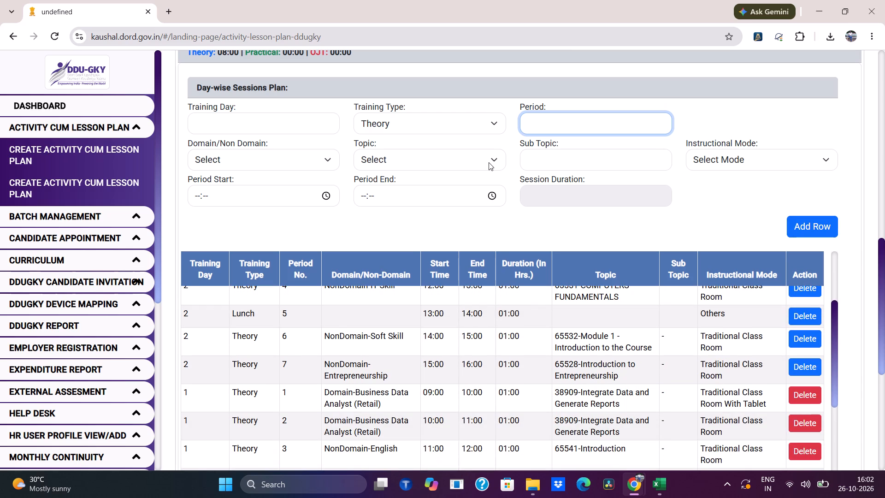
left_click(290, 121)
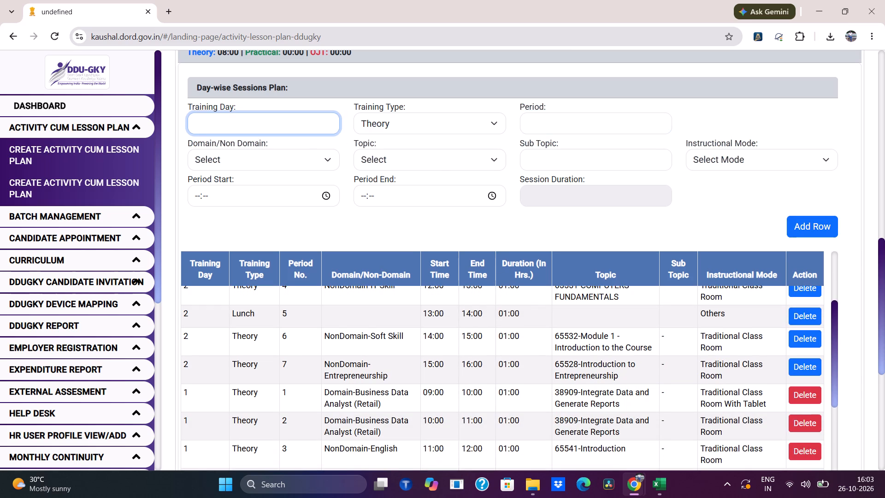
key("2")
key("Tab")
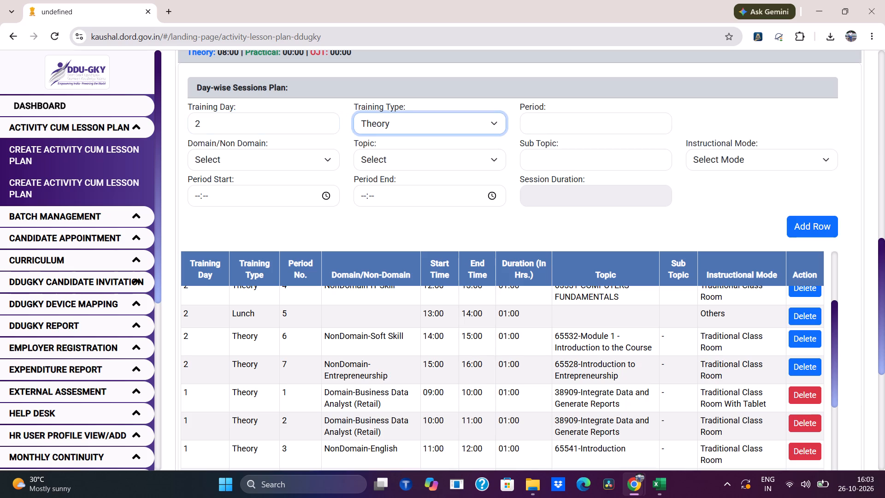
key("Down")
key("Down")
key("Up")
key("Tab")
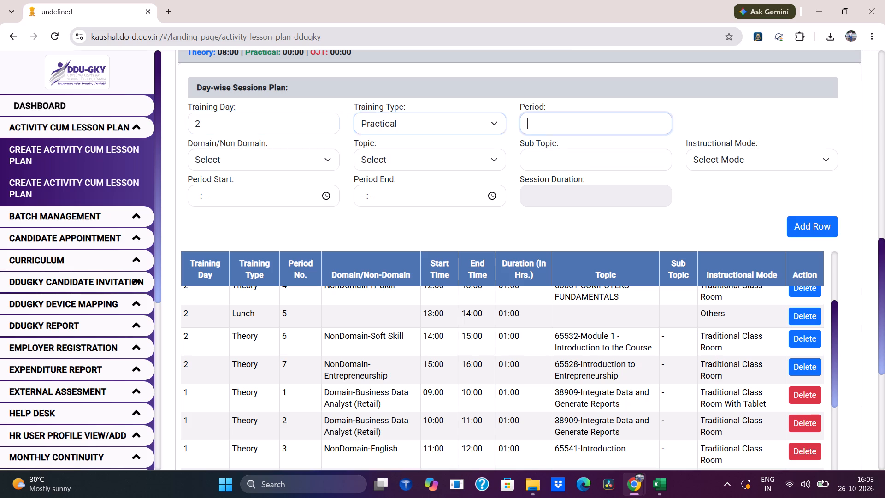
key("8")
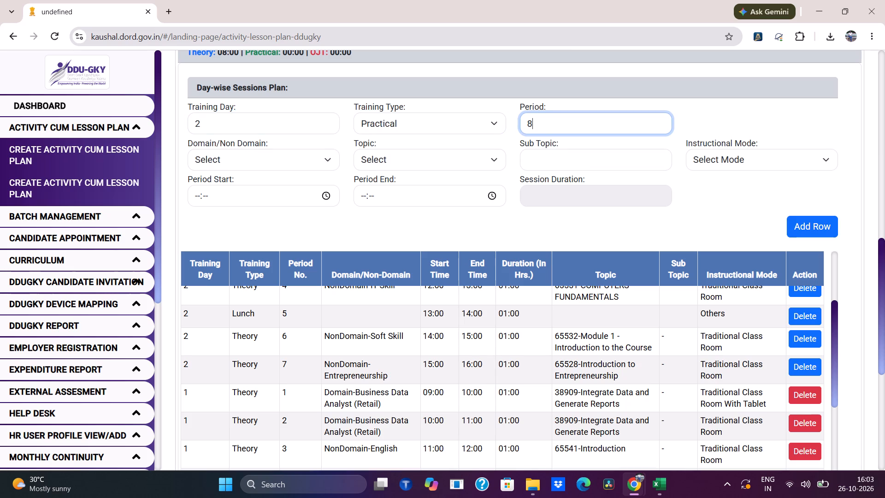
key("Up")
key("Tab")
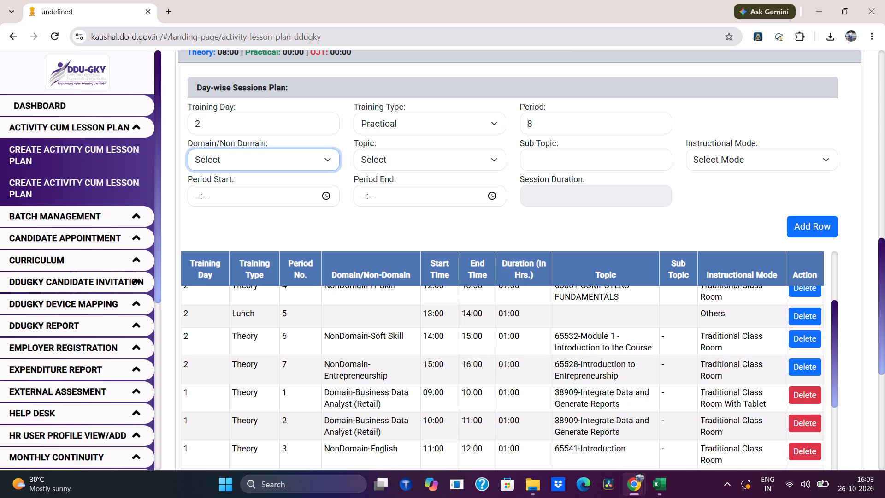
Assign Business Data Analyst (Retail) to day 2, period 8, with topic Integrate Data and Generate Reports and sub topic "-".
key("Down")
key("Tab")
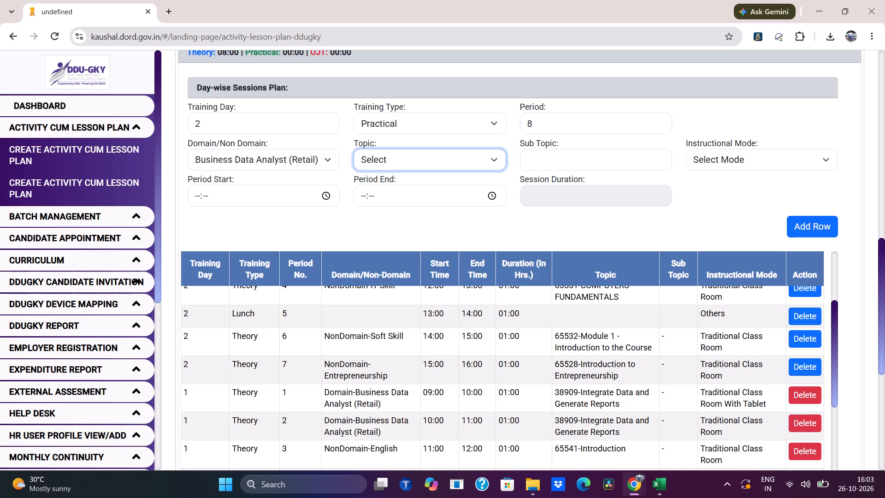
key("Down")
key("Down")
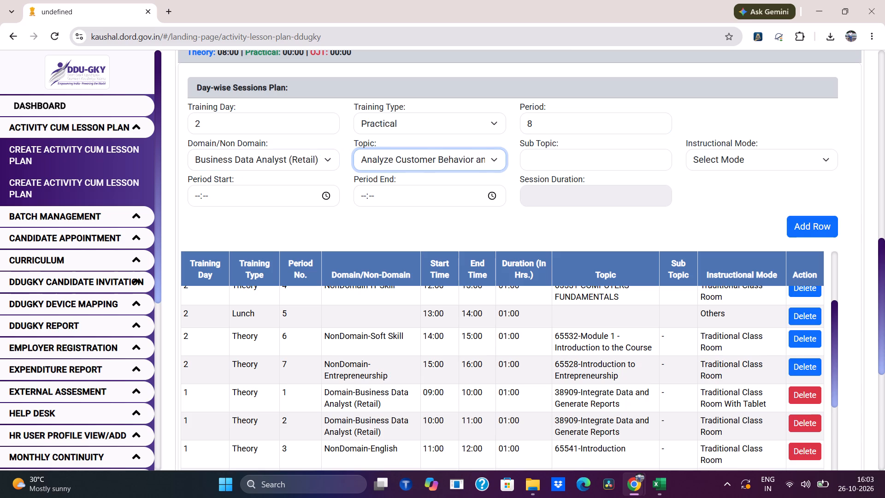
key("Up")
key("Tab")
key("minus")
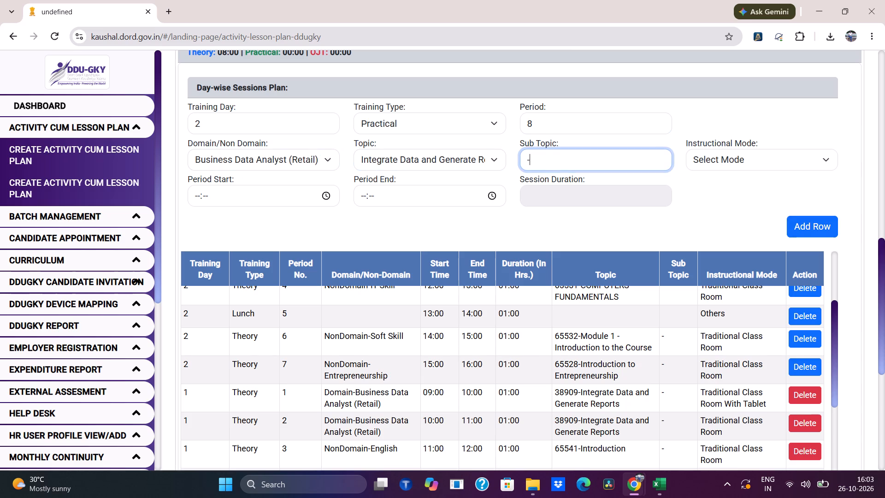
key("Left")
key("Left")
key("Left")
key("Left")
key("Left")
key("Left")
Set day 2, period 8 to run from 16:00 to 17:00 and try to add it to the plan.
left_click(192, 189)
type("160")
key("Tab")
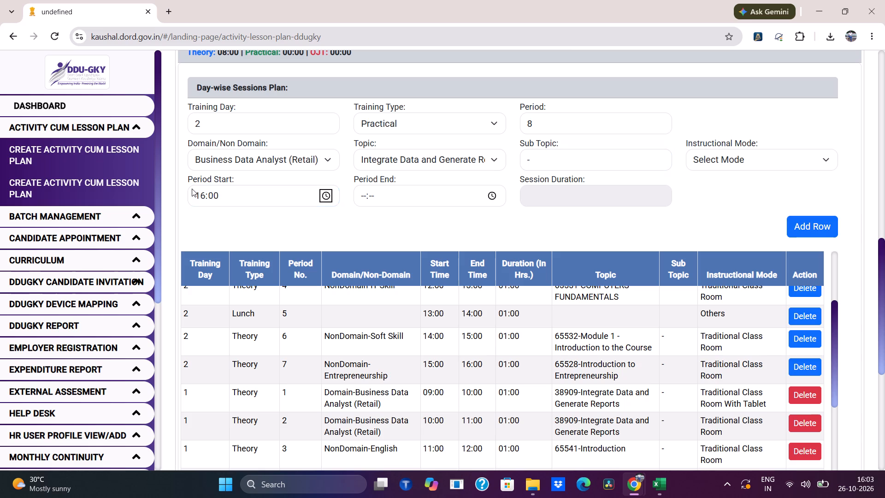
key("Tab")
type("170")
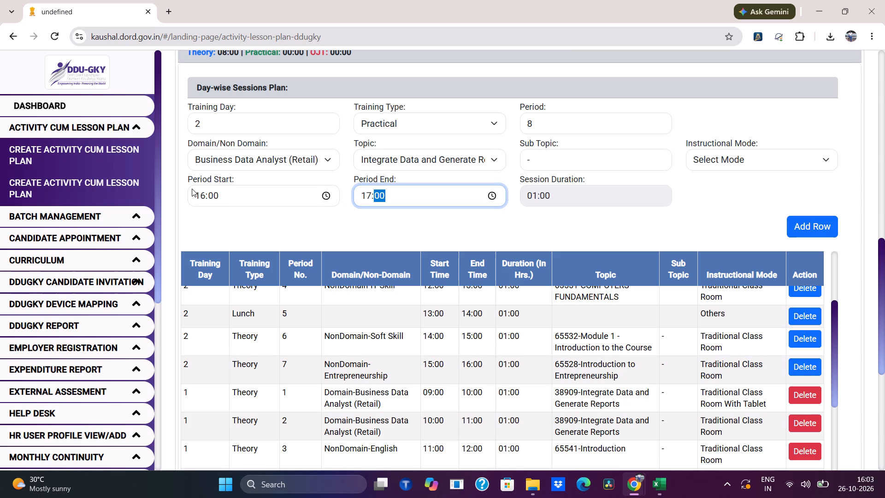
key("Tab")
key("Tab")
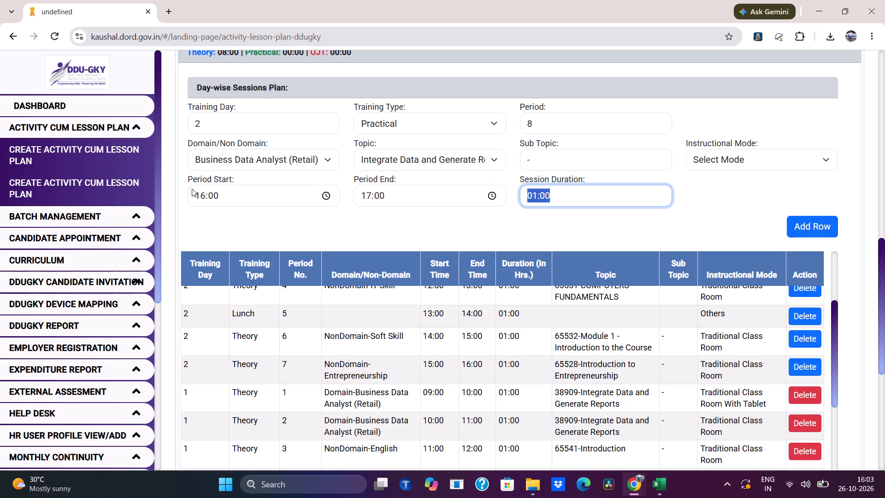
key("Tab")
key("Return")
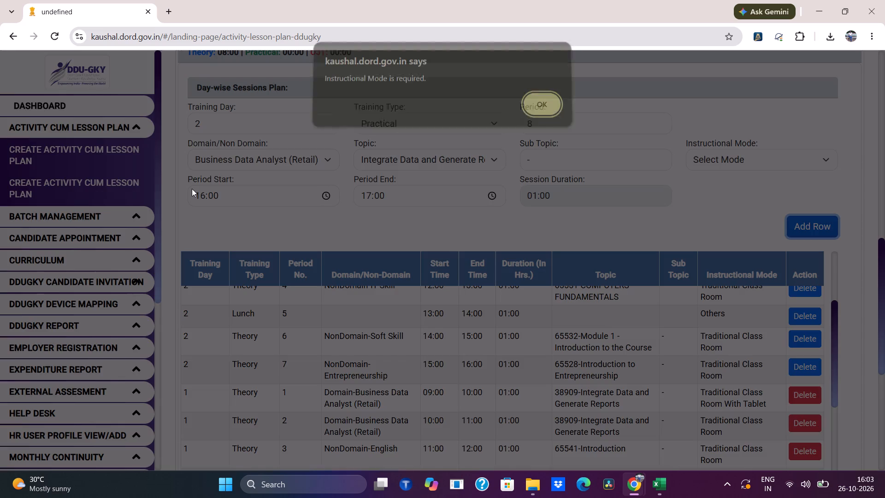
key("Return")
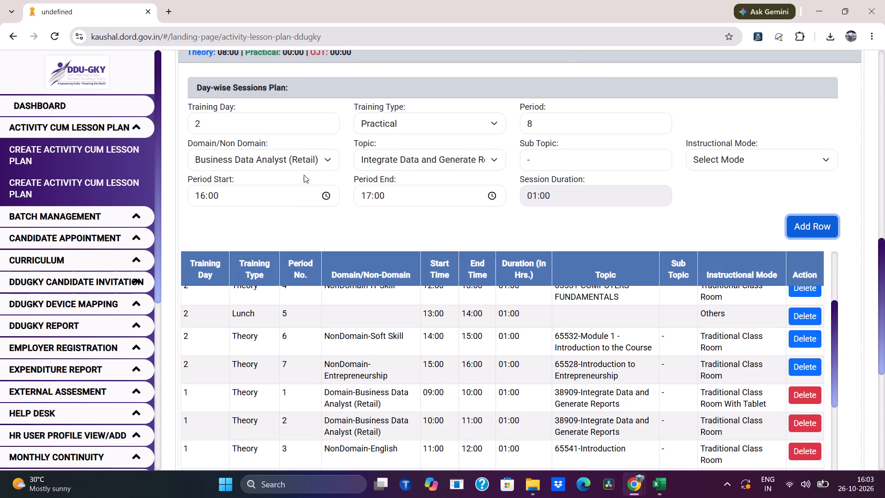
Set the instructional mode of day 2, period 8 to Others, matching the day 1 practical sessions, and add it to the plan.
left_click(723, 176)
left_click(751, 147)
left_click(735, 172)
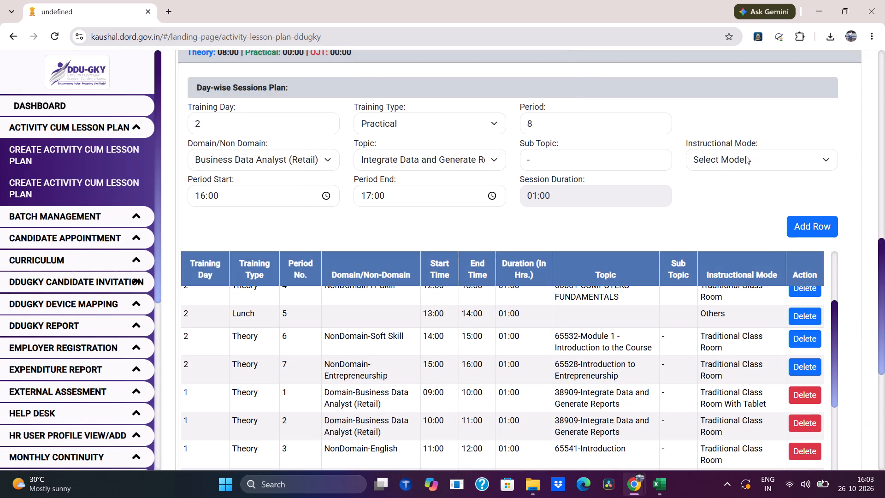
left_click(750, 152)
left_click(709, 201)
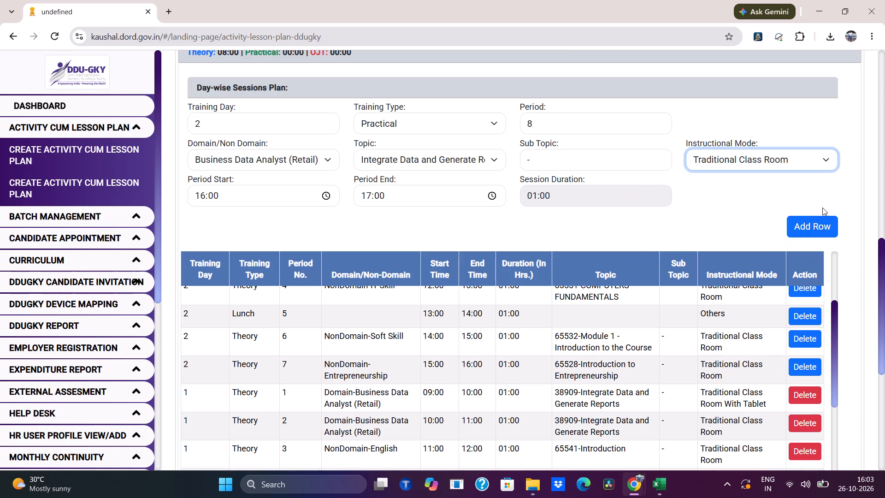
left_click(792, 150)
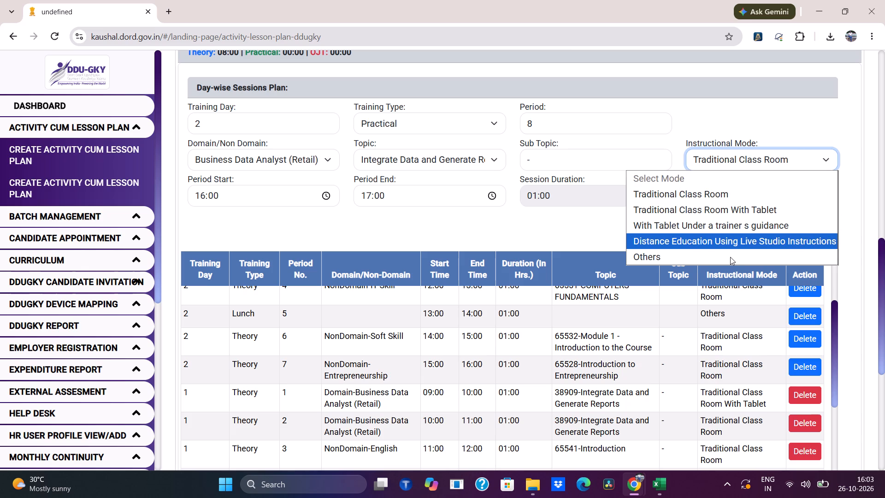
scroll(691, 394, "down", 12)
scroll(694, 388, "up", 4)
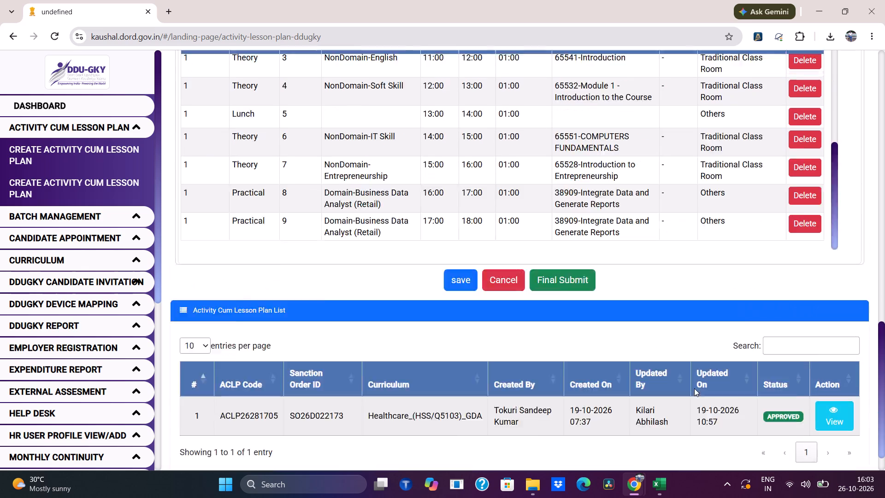
scroll(735, 333, "up", 3)
left_click(808, 101)
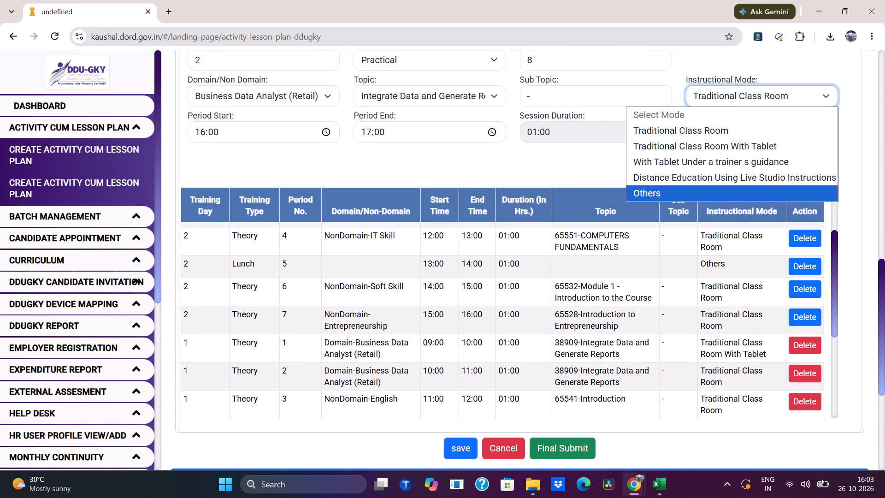
left_click(732, 208)
left_click(794, 94)
left_click(706, 190)
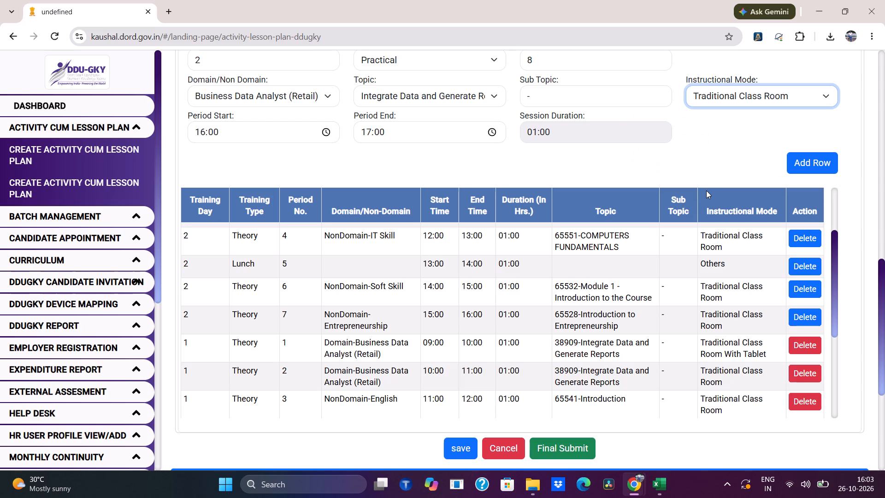
left_click(814, 170)
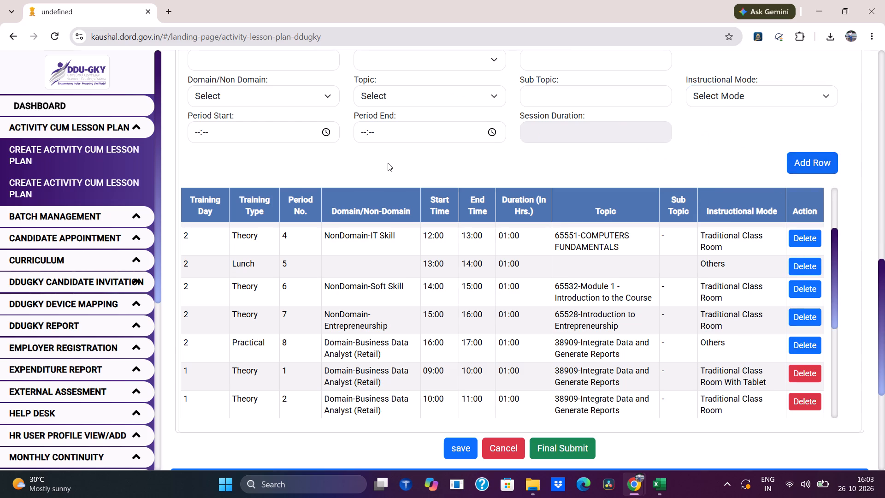
Start a new Practical session for training day 2, period 9.
scroll(388, 163, "up", 4)
scroll(314, 244, "down", 2)
left_click(242, 173)
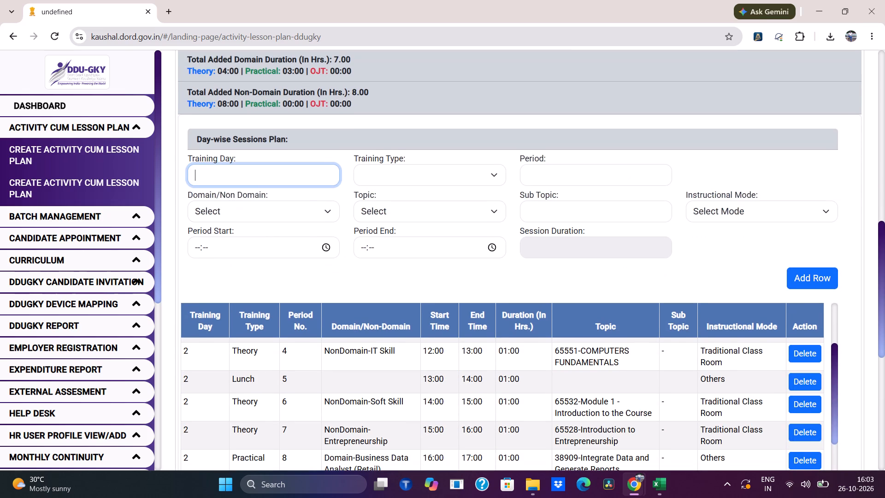
key("2")
key("Tab")
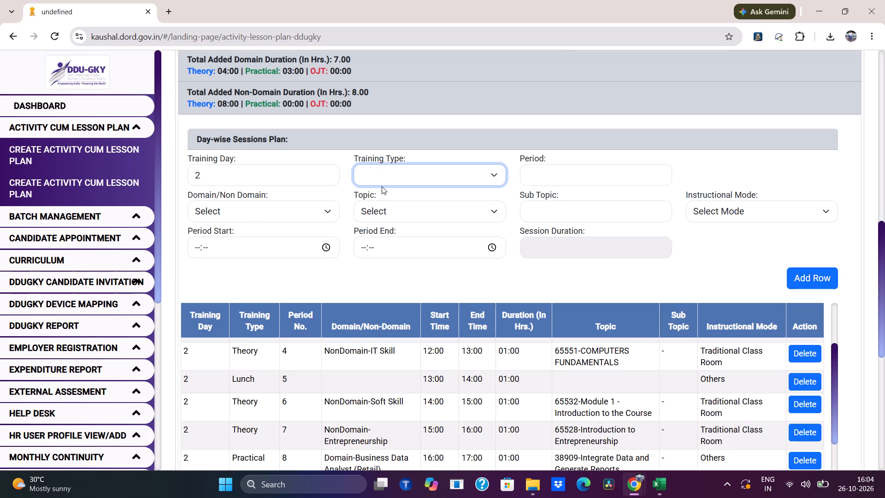
left_click(382, 186)
left_click(382, 182)
left_click(369, 220)
left_click(616, 164)
left_click(610, 171)
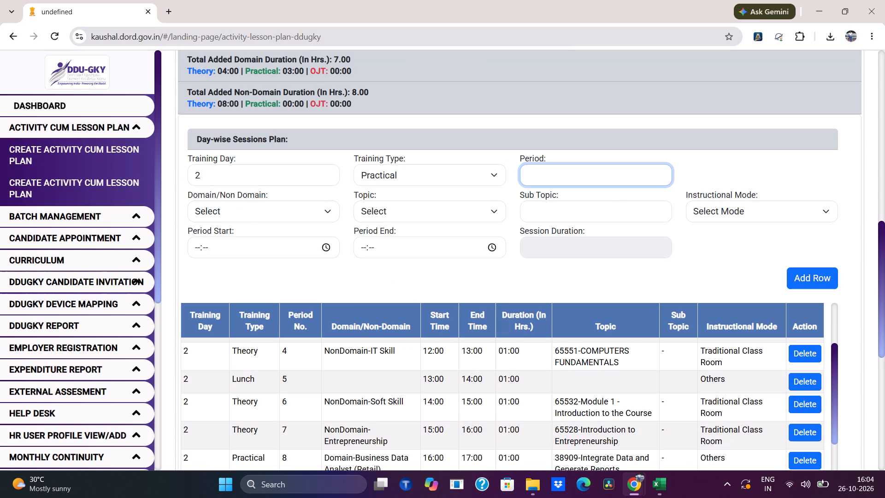
key("9")
key("Tab")
Assign Business Data Analyst (Retail) to day 2, period 9, with topic Integrate Data and Generate Reports, sub topic "-" and mode Others.
left_click(283, 219)
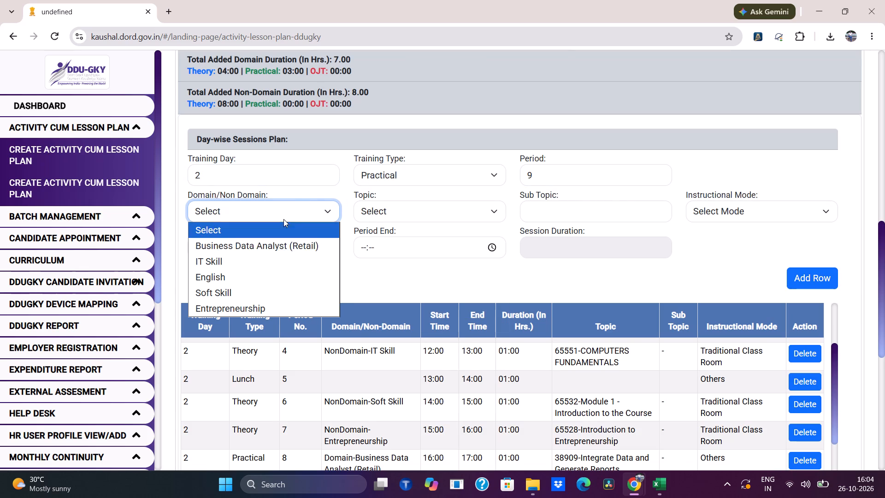
left_click(231, 241)
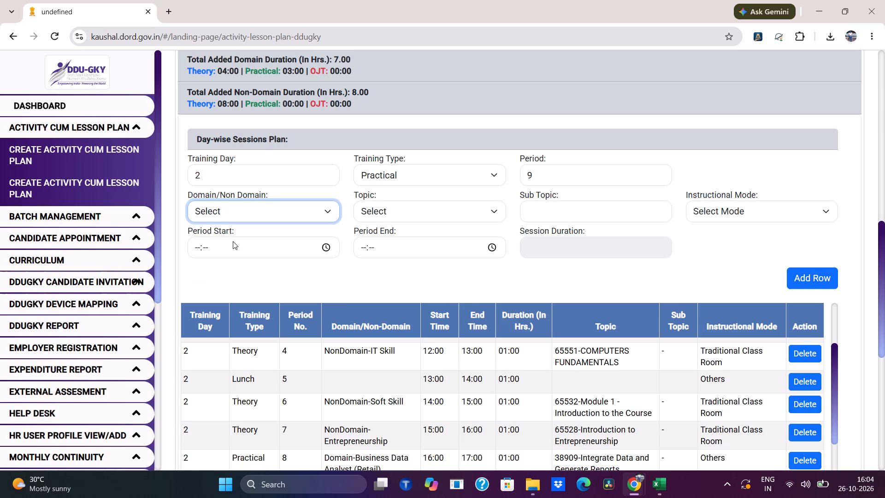
left_click(394, 211)
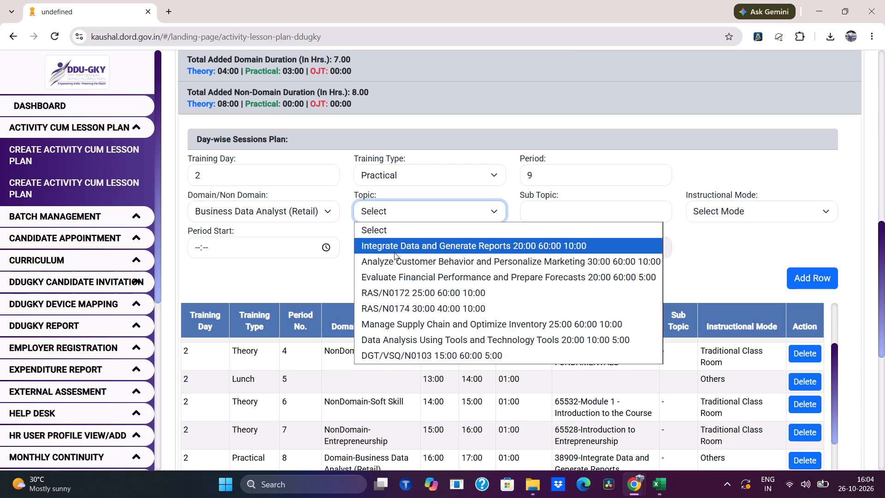
left_click(394, 252)
left_click(551, 217)
key("minus")
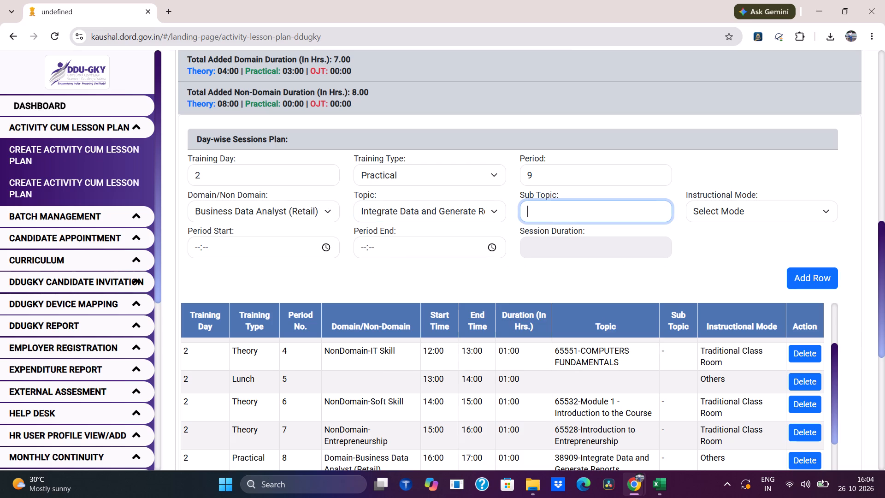
left_click(709, 198)
left_click(710, 207)
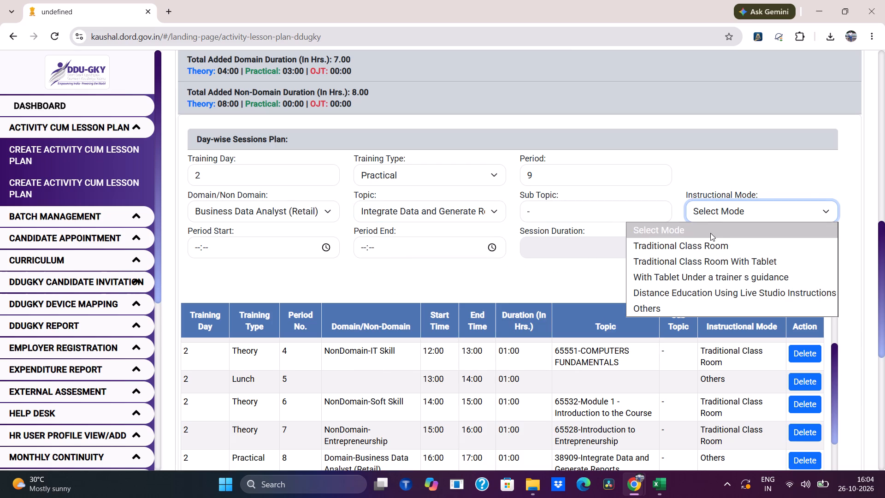
left_click(709, 245)
left_click(718, 209)
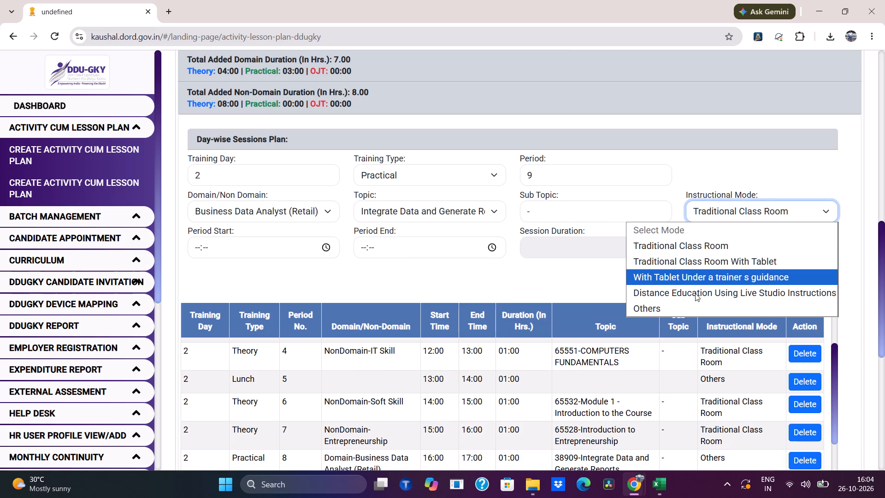
left_click(684, 308)
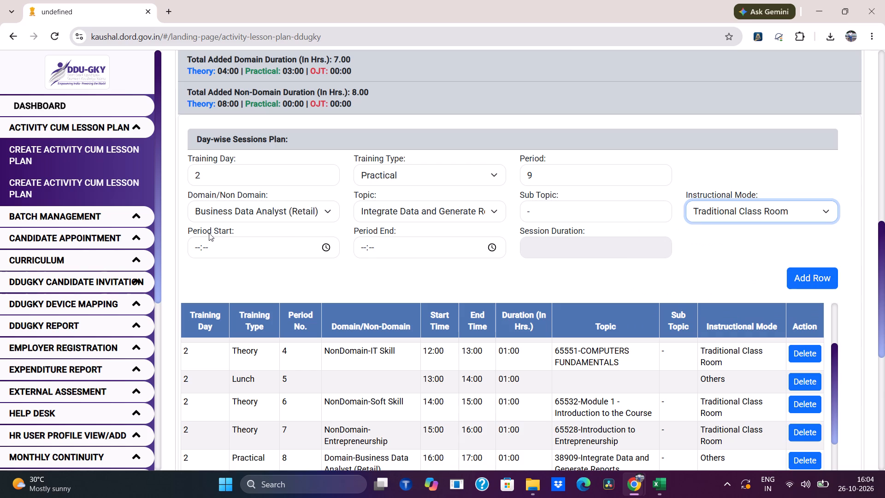
Set day 2, period 9 to run from 17:00 to 18:00 and add it to the plan.
left_click(199, 243)
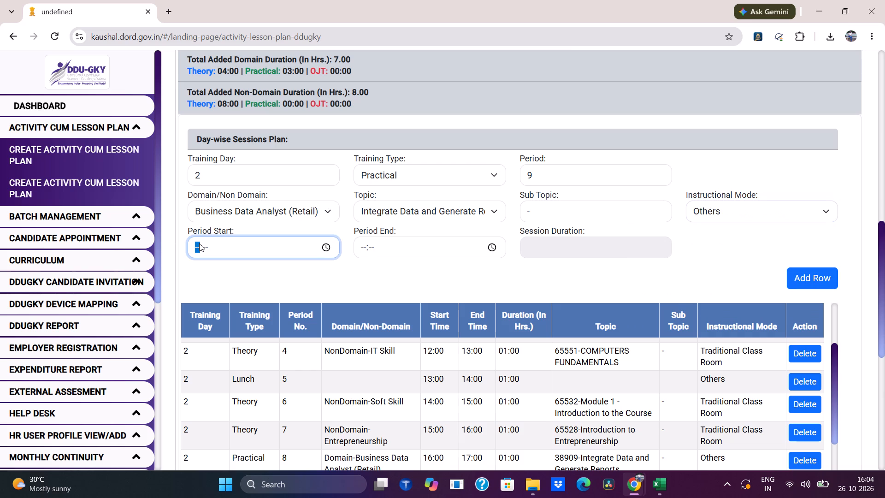
type("17")
type("00")
key("Tab")
type("182")
key("Tab")
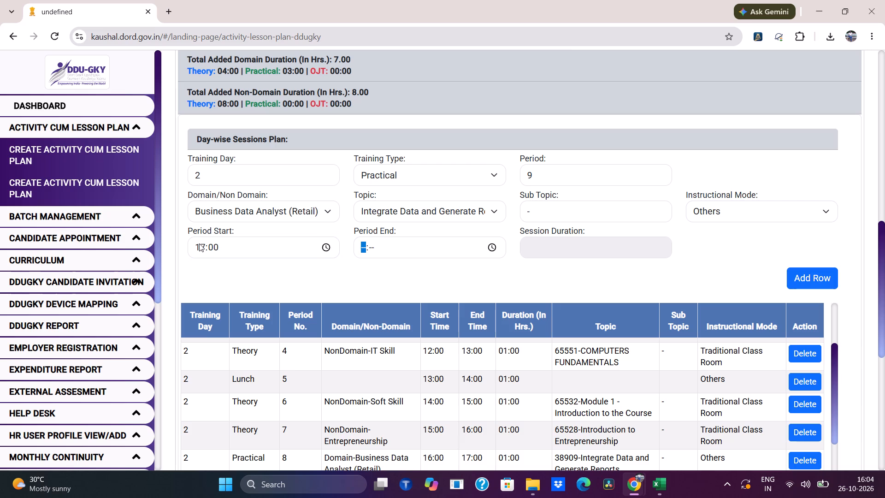
type("1800")
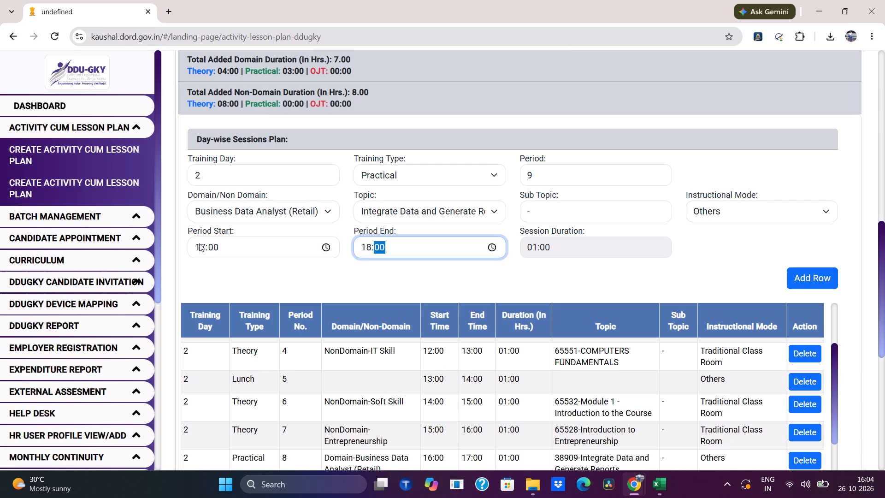
key("Tab")
key("Tab")
key("Tab")
key("Return")
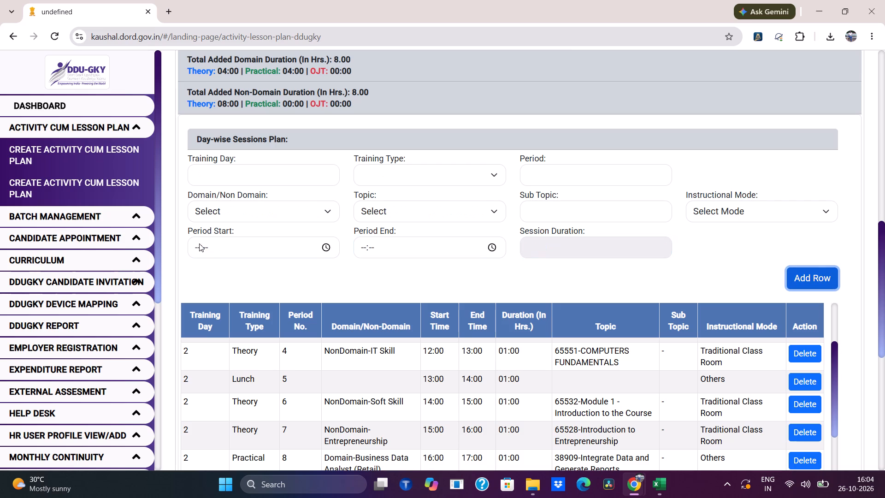
Save the lesson plan with the completed day 2 sessions, without submitting it finally.
scroll(241, 230, "down", 7)
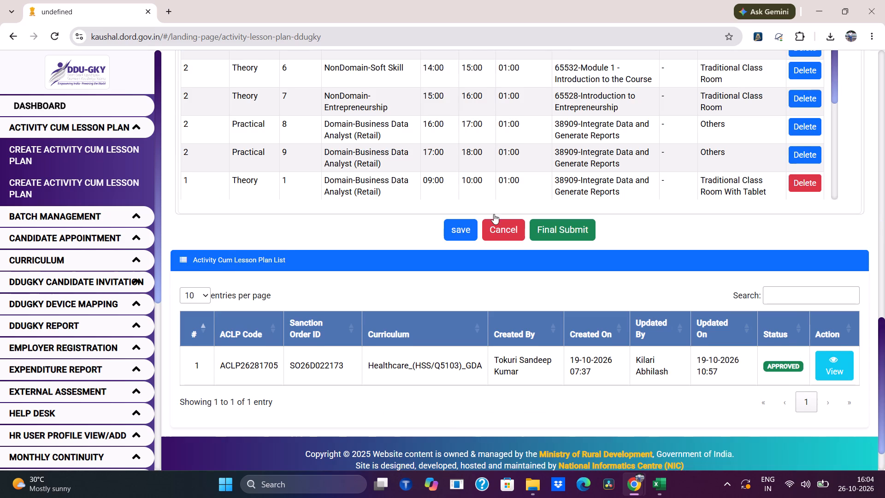
left_click(460, 222)
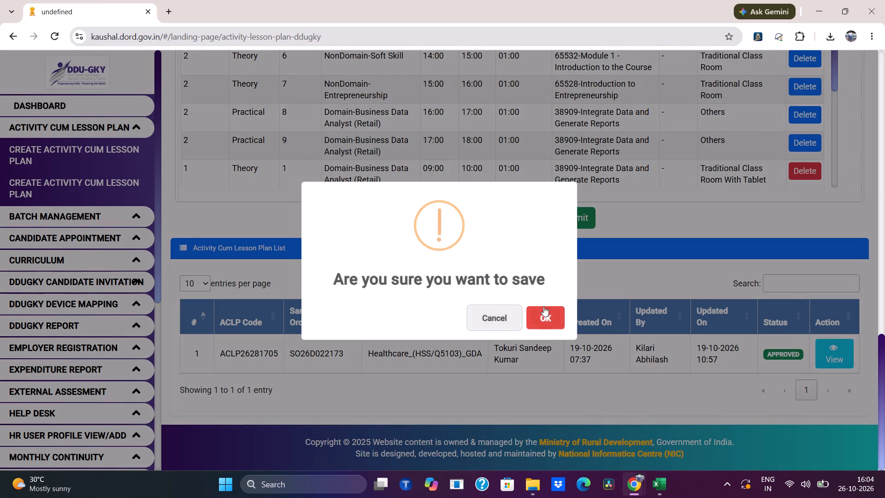
left_click(543, 306)
left_click(552, 328)
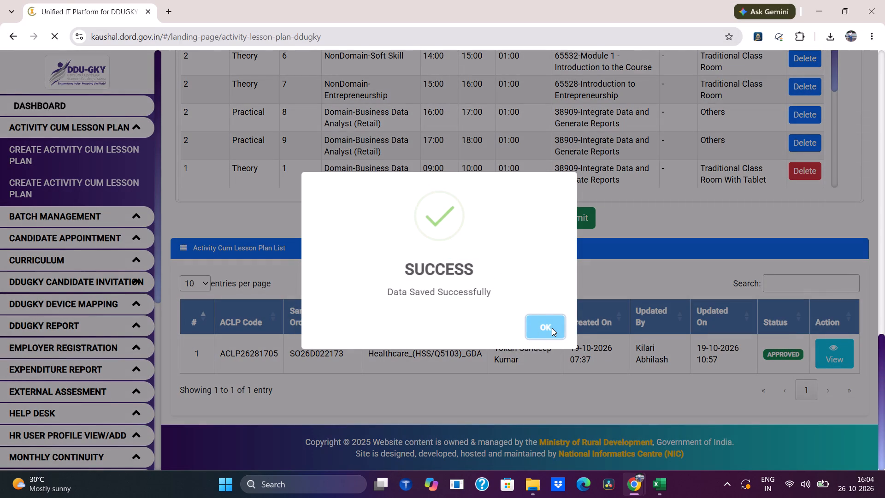
left_click(537, 307)
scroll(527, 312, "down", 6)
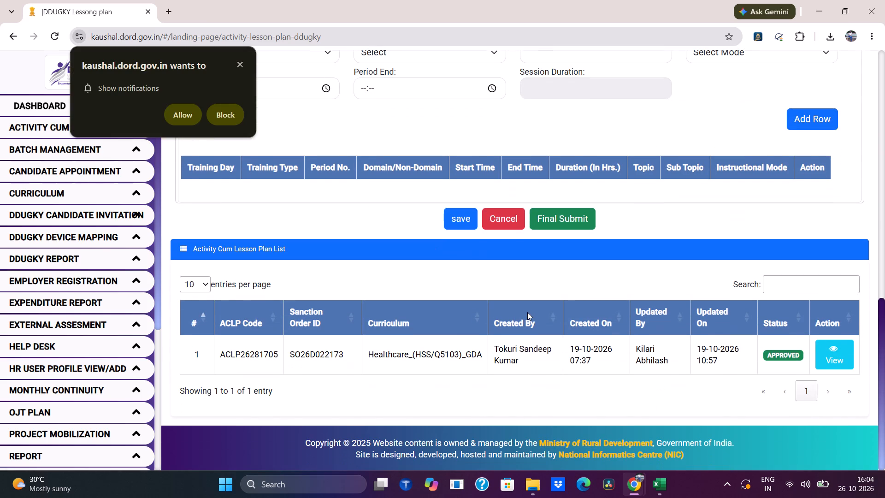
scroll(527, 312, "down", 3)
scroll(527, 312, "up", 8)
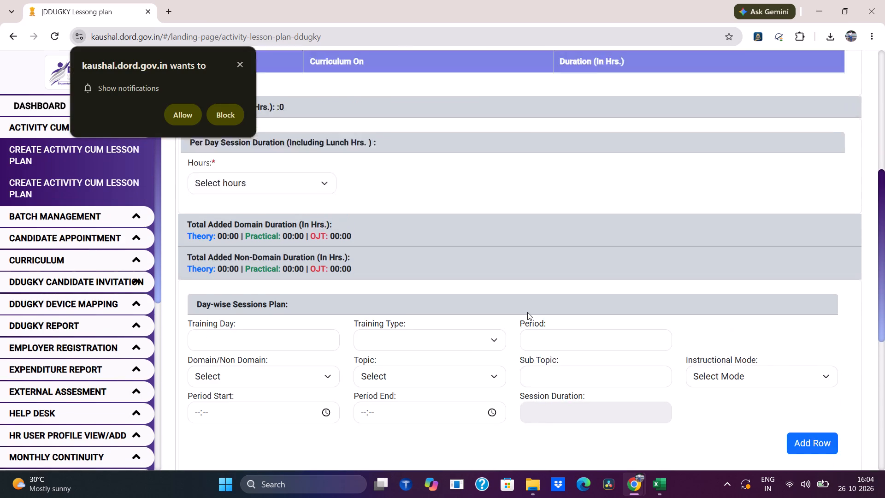